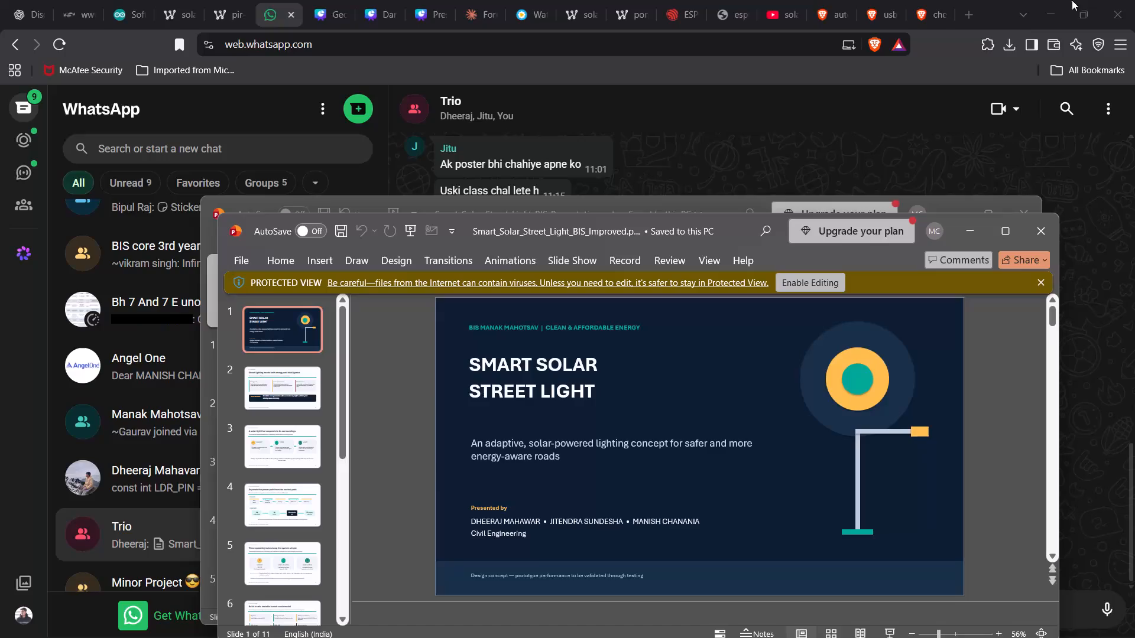
# Maximize the Smart_Solar_Street_Light_BIS_Improved presentation, then examine slide 2 and skim the thumbnails of the whole deck.
pyautogui.click(1004, 230)
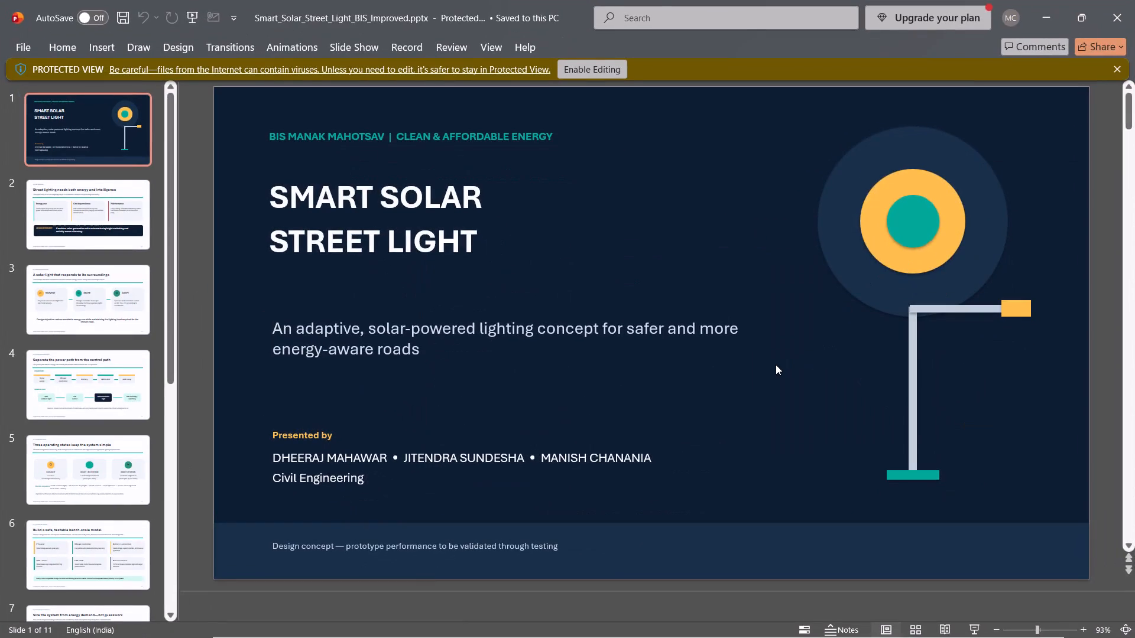
pyautogui.press('Right')
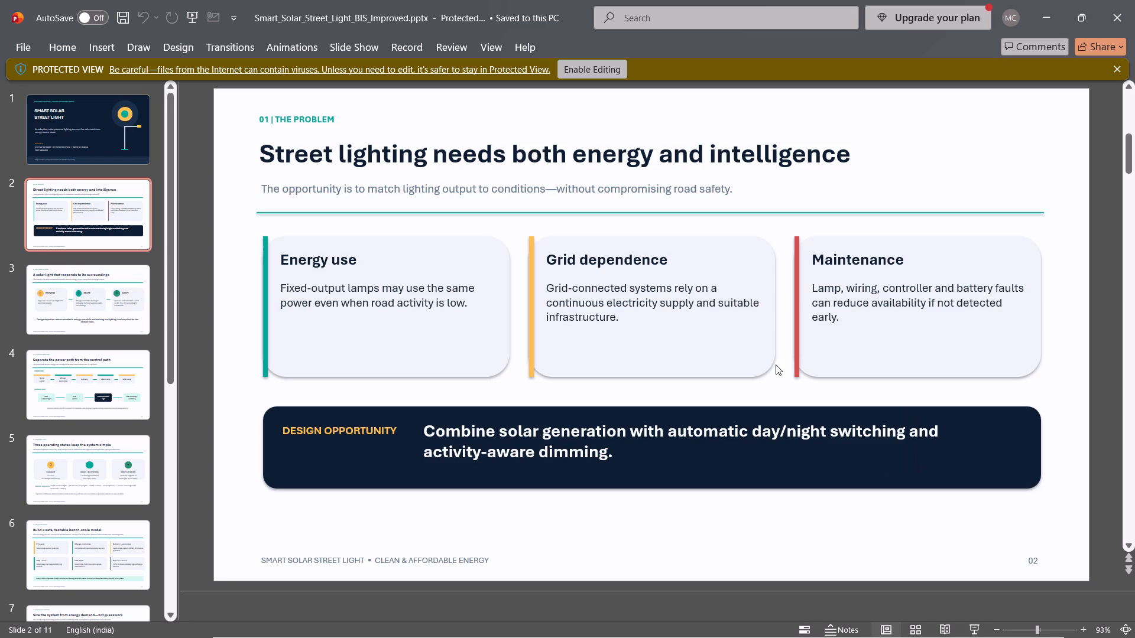
pyautogui.scroll(-6, 155, 458)
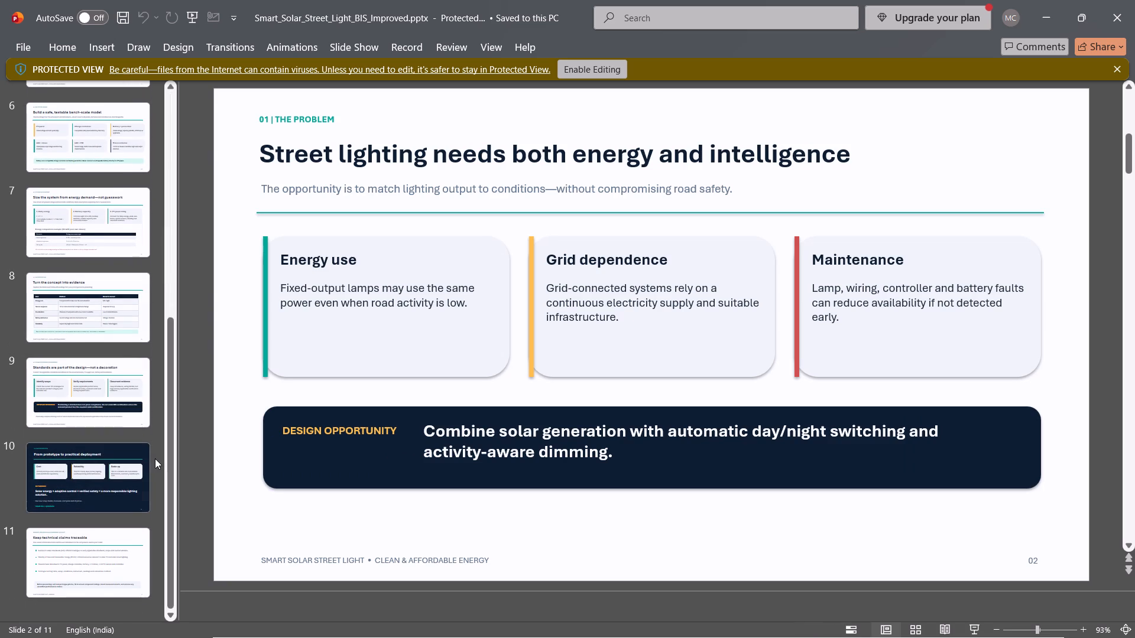
pyautogui.scroll(-4, 155, 458)
pyautogui.scroll(7, 97, 349)
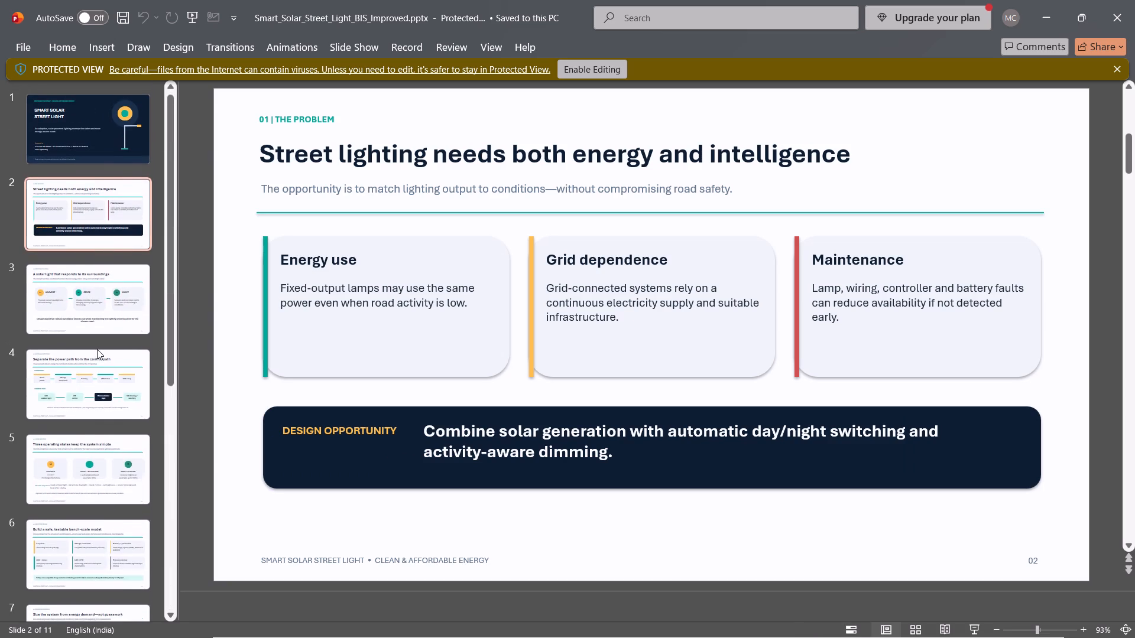
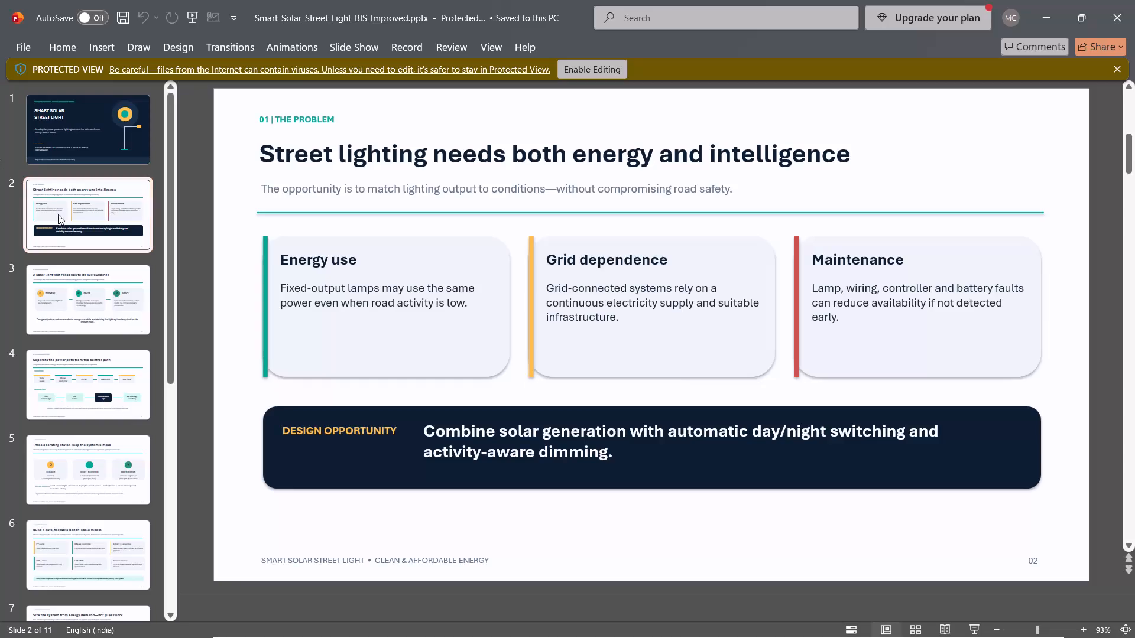
# Examine slide 3, the proposed solution with its harvest, store and adapt functions.
pyautogui.click(106, 289)
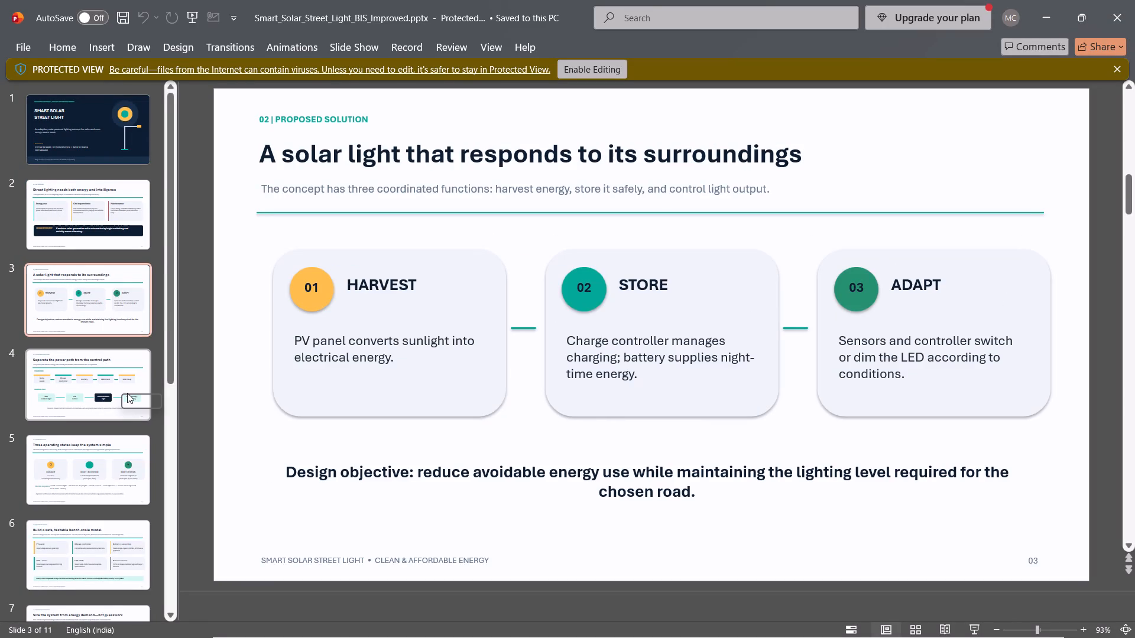
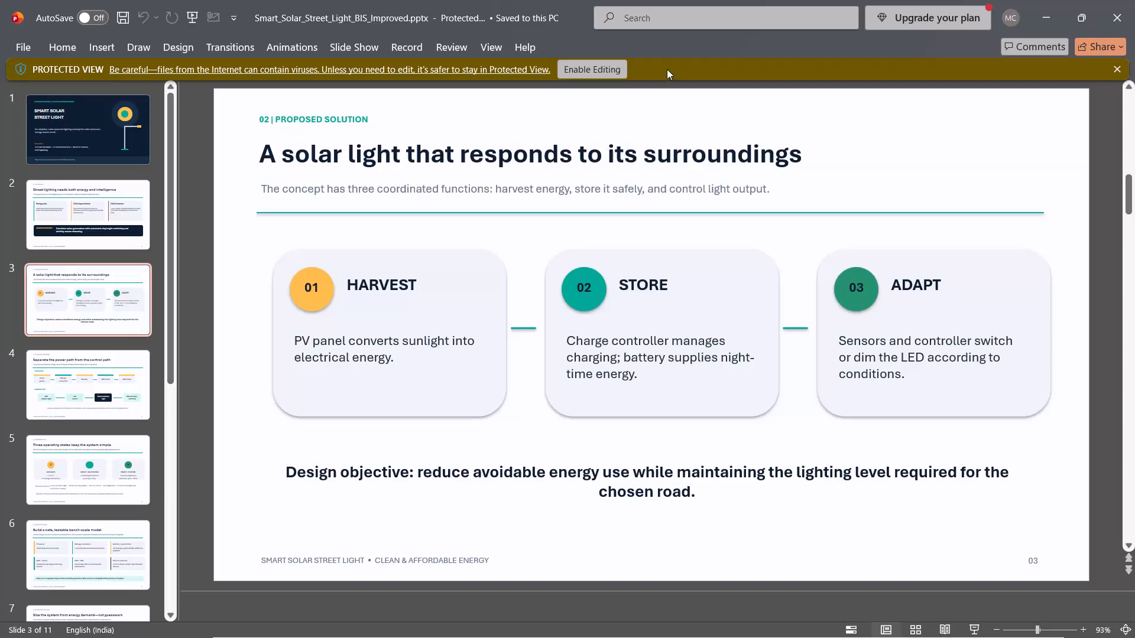
# Take the presentation out of Protected View so that it can be edited.
pyautogui.click(605, 71)
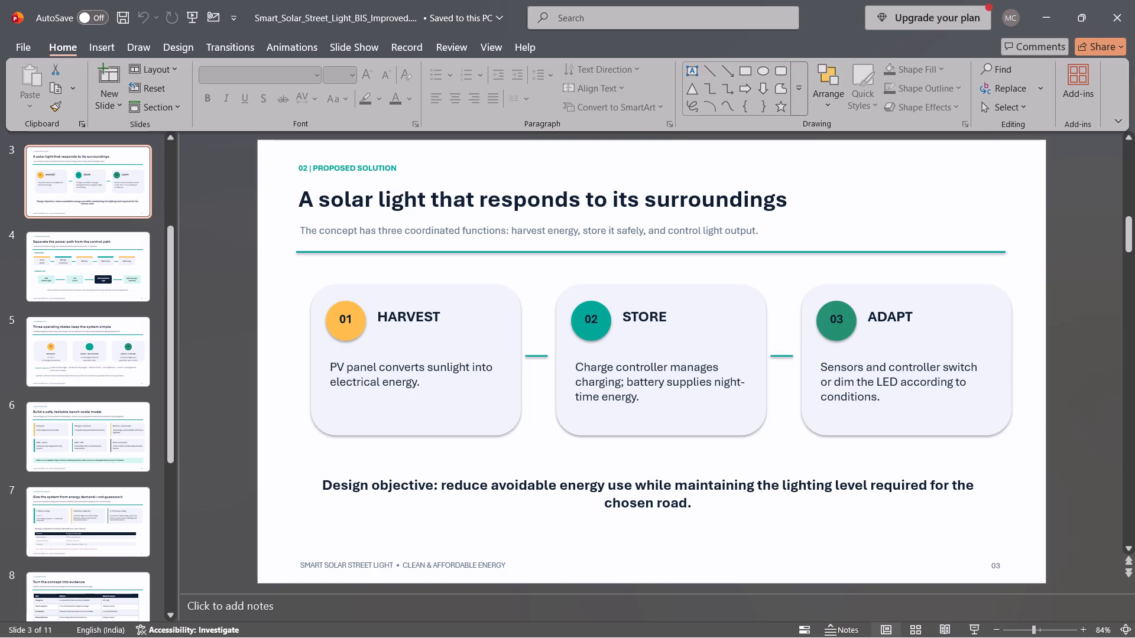
# Look through the operating logic, prototype design, closing and implementation slides (5, 6, 11, 10), and return to slide 2 on the problem.
pyautogui.click(103, 373)
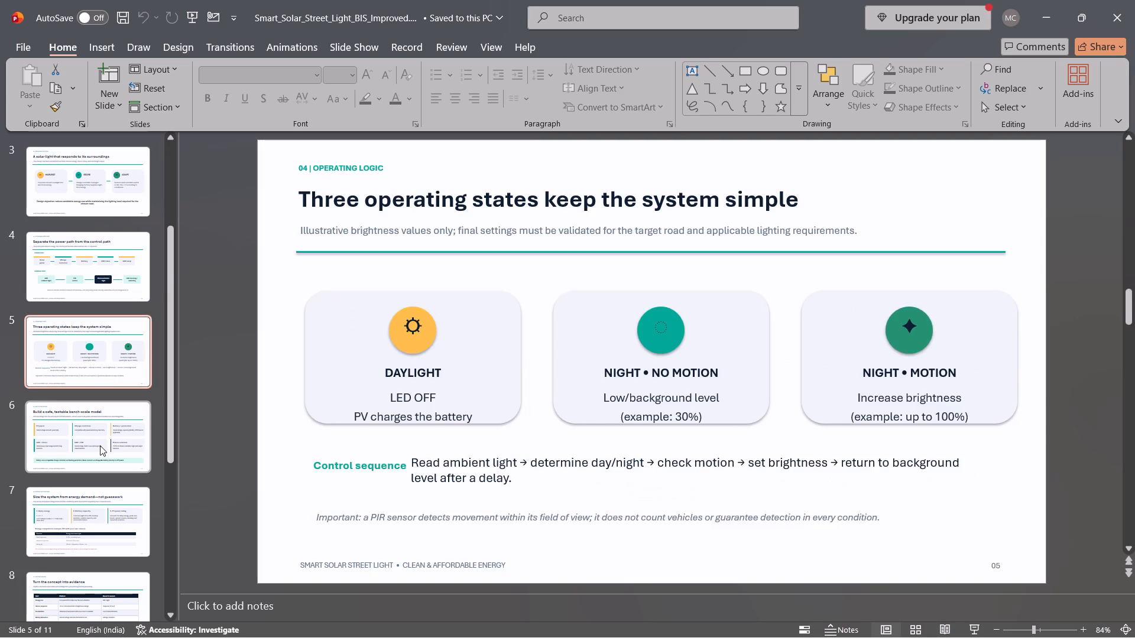
pyautogui.click(100, 445)
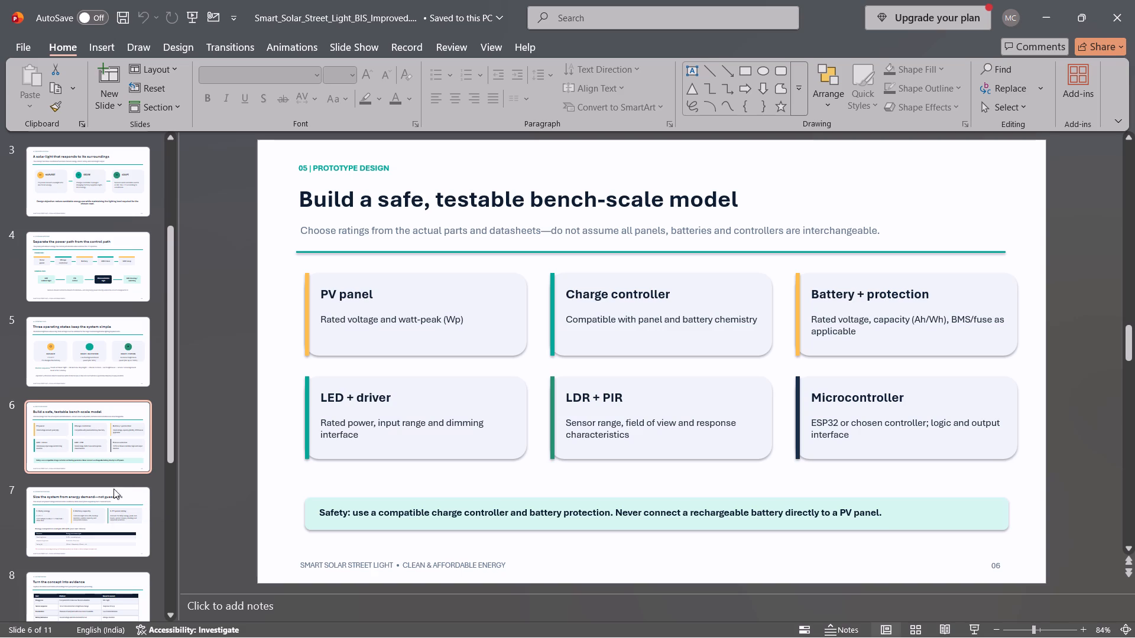
pyautogui.scroll(-6, 124, 543)
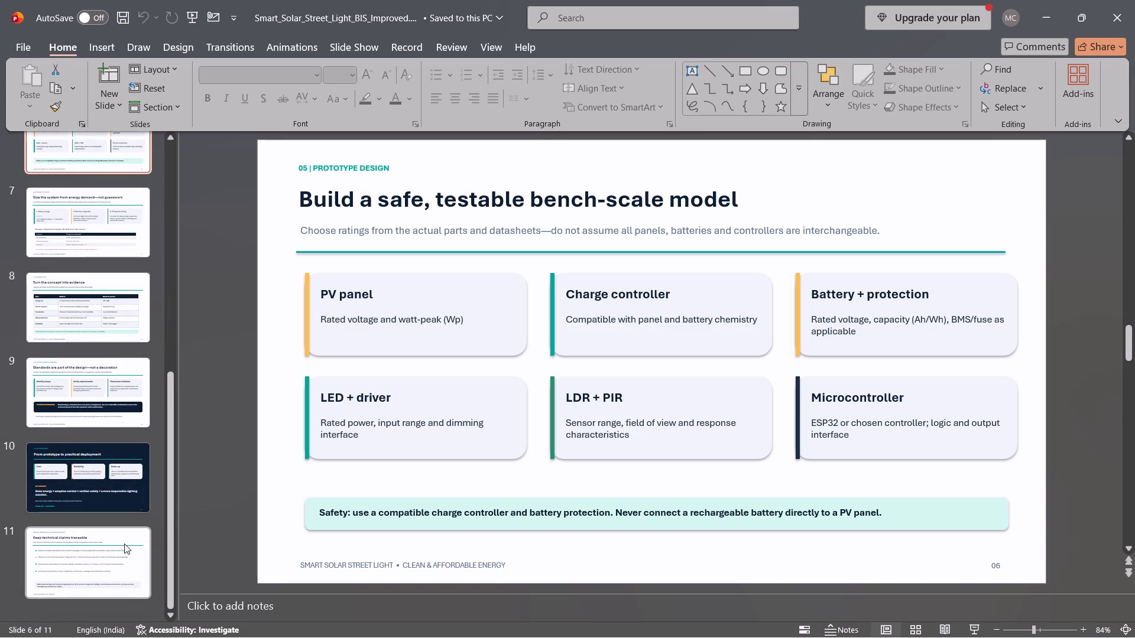
pyautogui.click(115, 549)
pyautogui.click(107, 456)
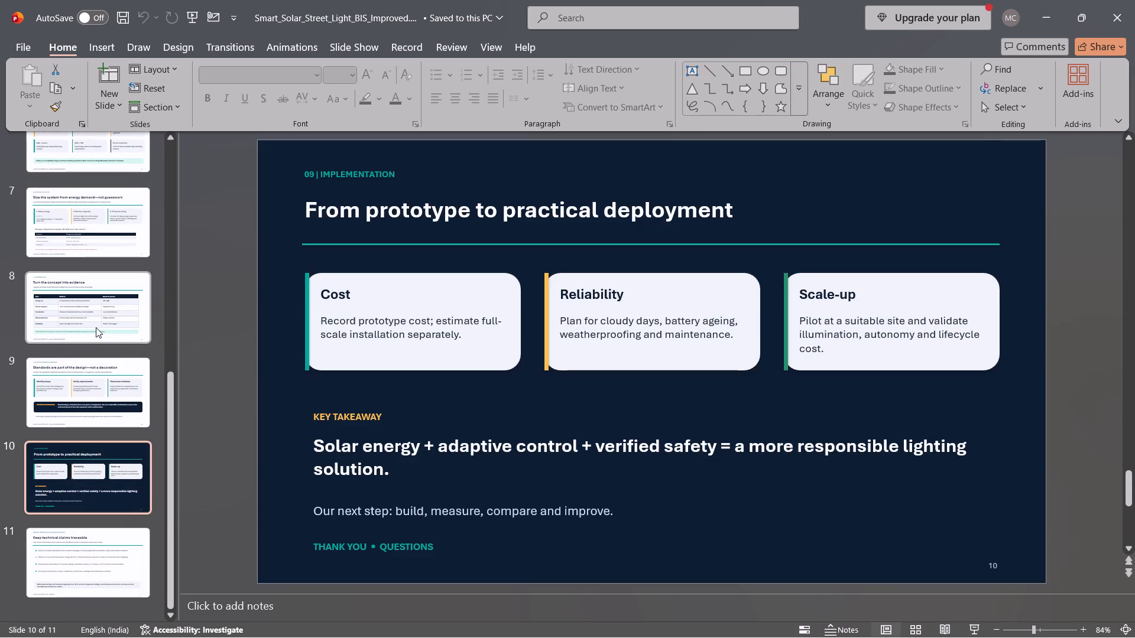
pyautogui.scroll(5, 96, 327)
pyautogui.click(97, 299)
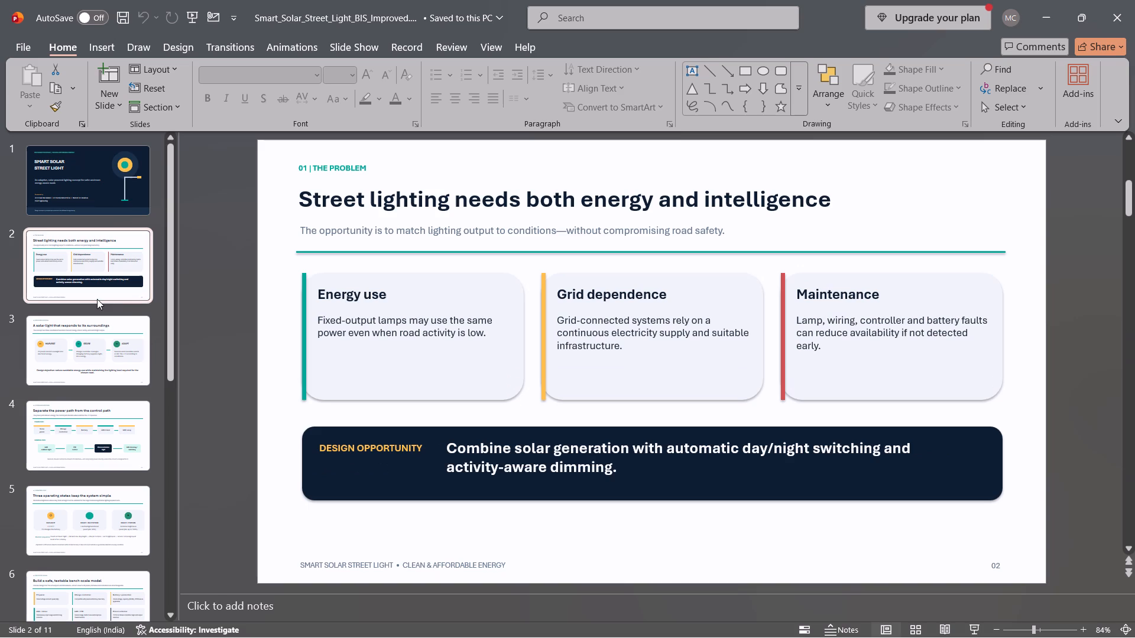
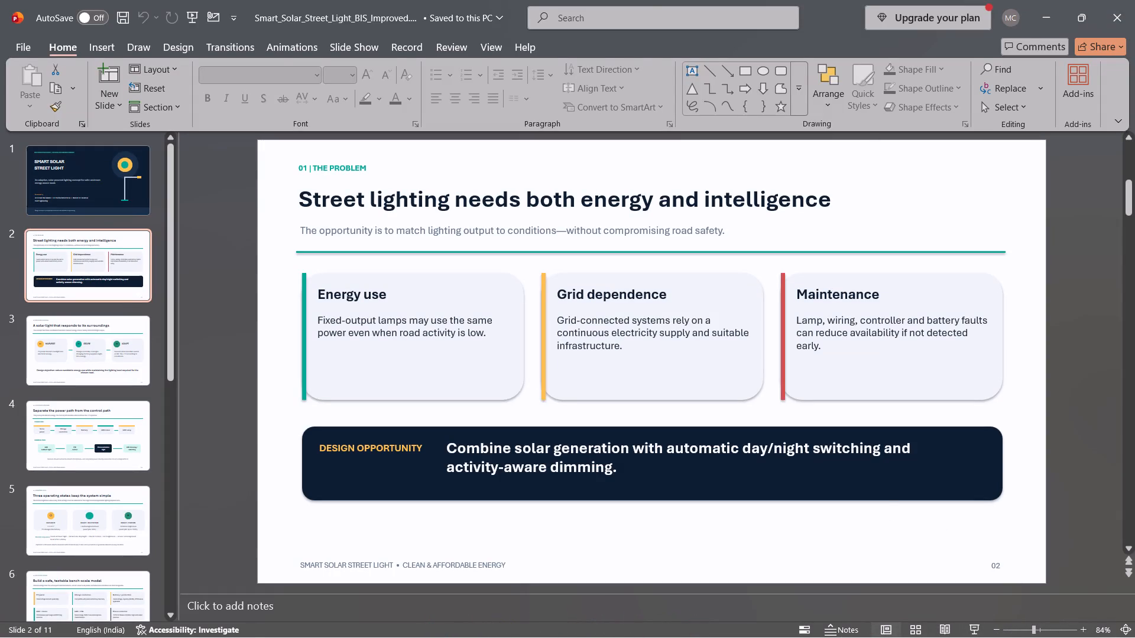
# Copy the heading text "Grid dependence" from the middle card on slide 2.
pyautogui.moveTo(558, 292); pyautogui.dragTo(659, 398)
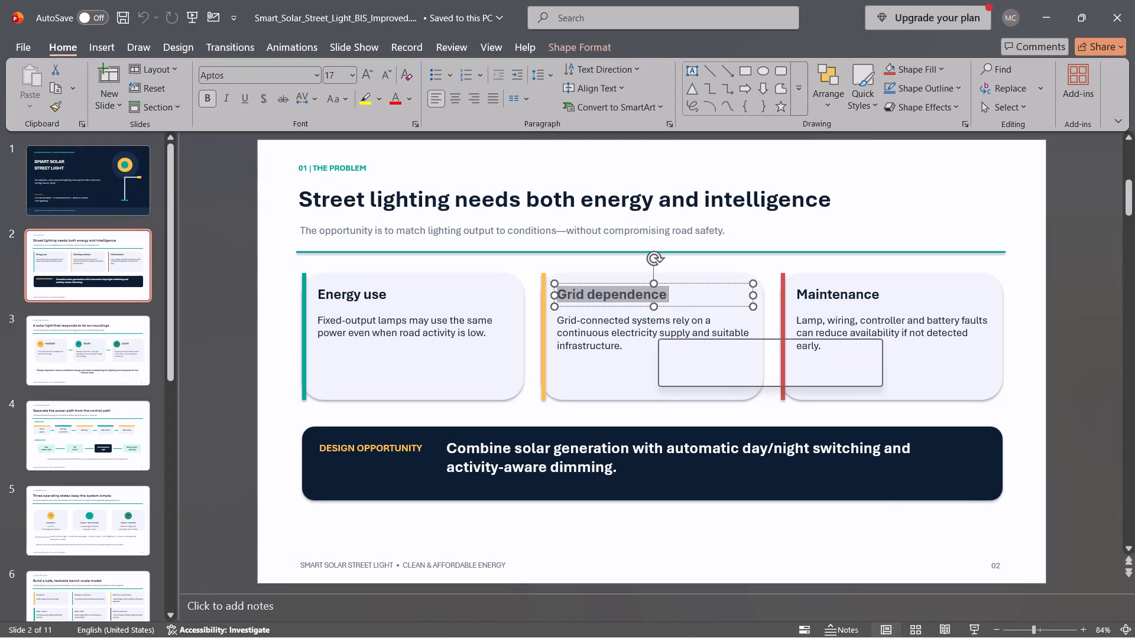
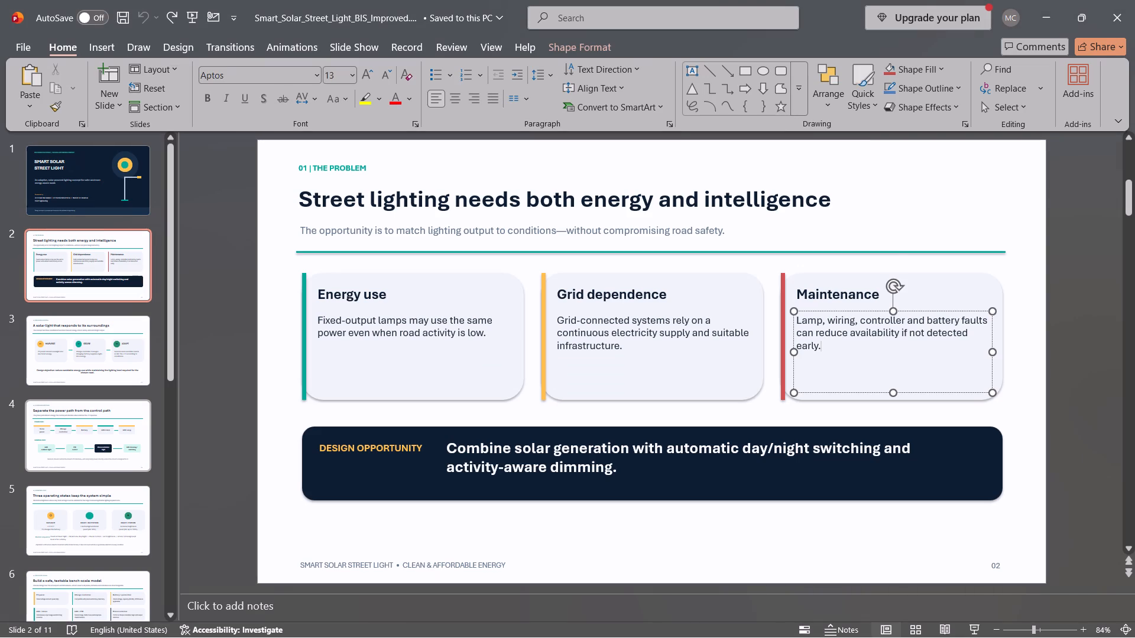
pyautogui.click(915, 296)
pyautogui.scroll(1, 904, 330)
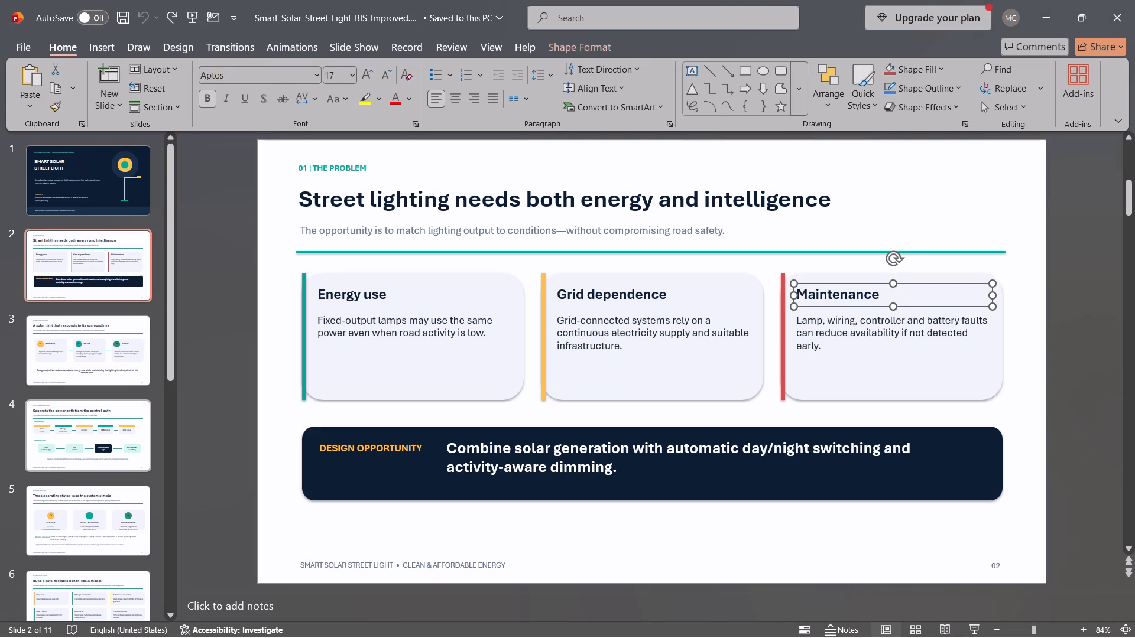
pyautogui.scroll(1, 904, 337)
pyautogui.click(901, 369)
pyautogui.scroll(-1, 901, 369)
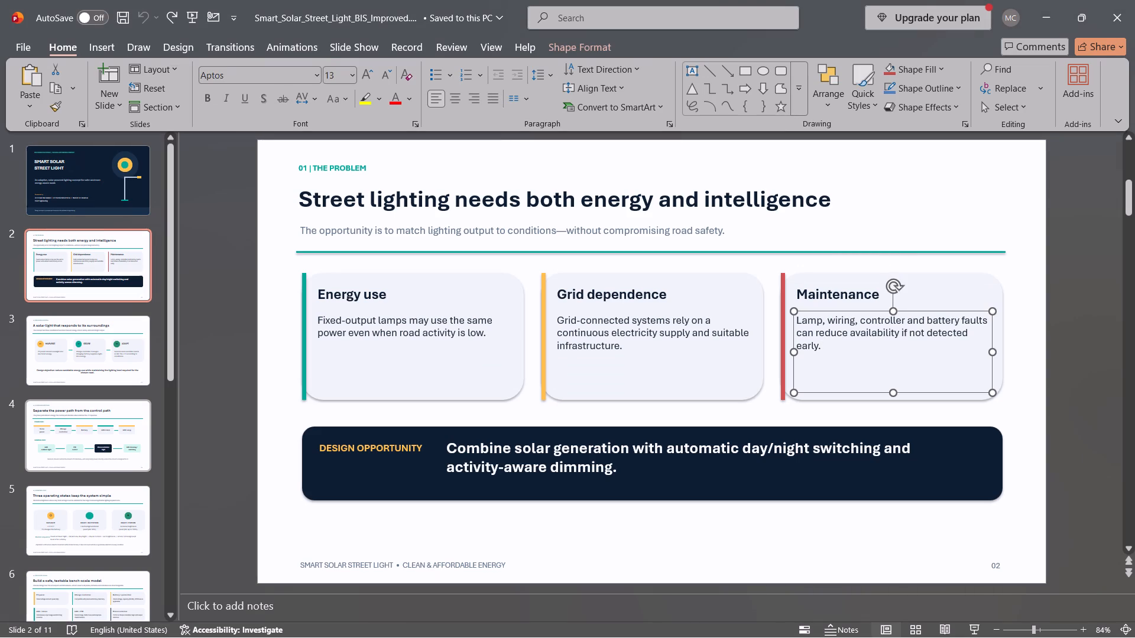
pyautogui.click(944, 301)
pyautogui.click(929, 398)
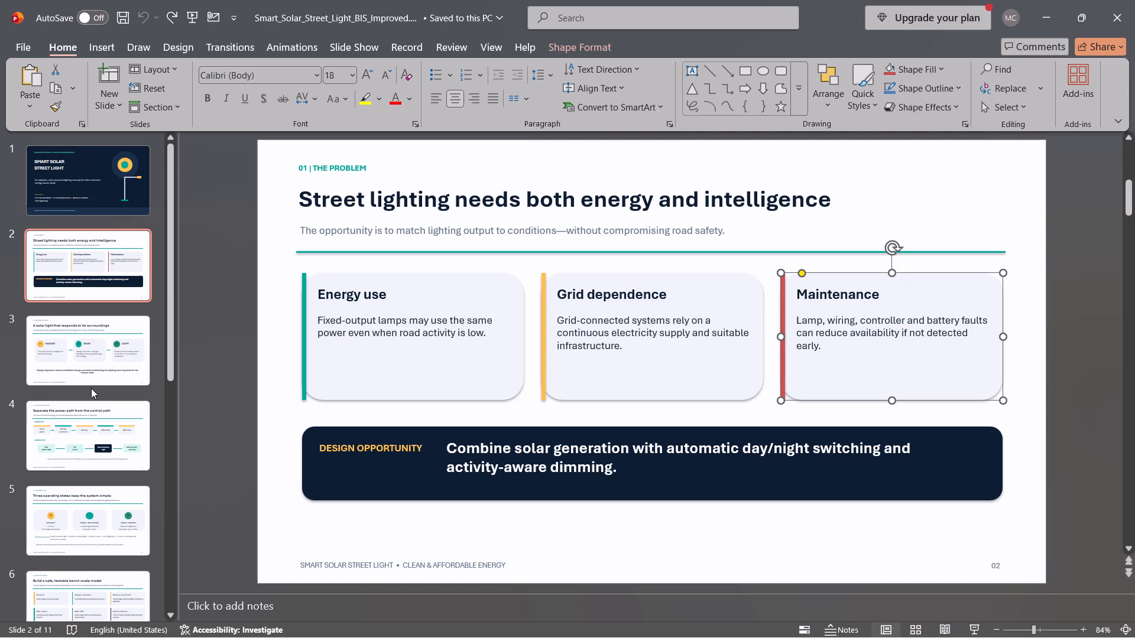
# Review slides 3 to 5 covering the proposed solution, system architecture and operating logic.
pyautogui.click(100, 376)
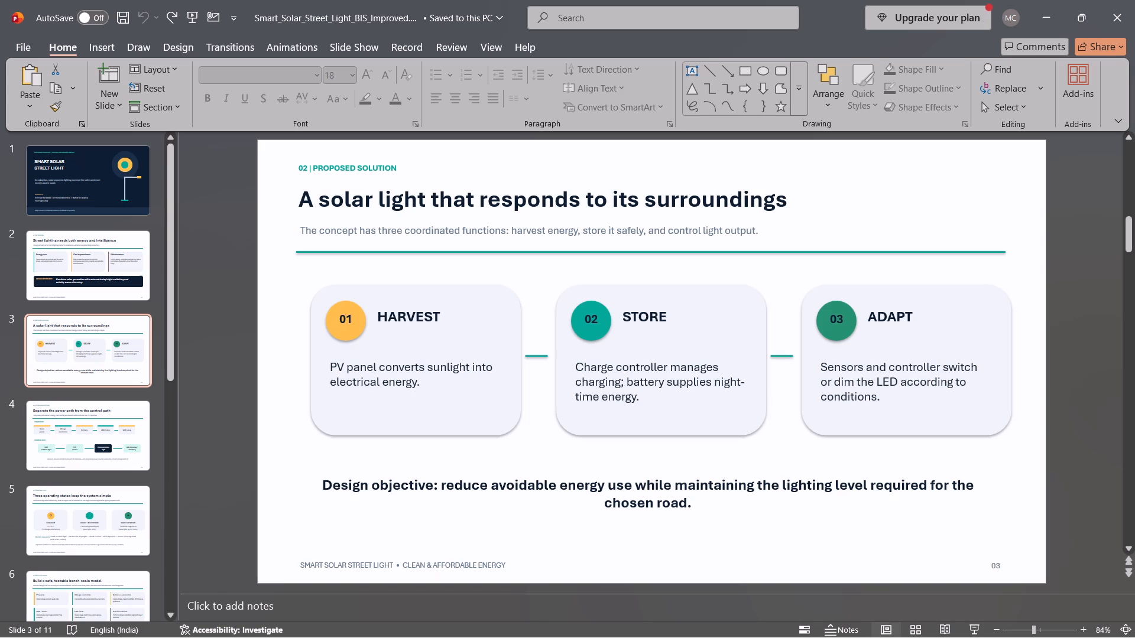
pyautogui.press('Right')
pyautogui.press('Right')
pyautogui.click(95, 427)
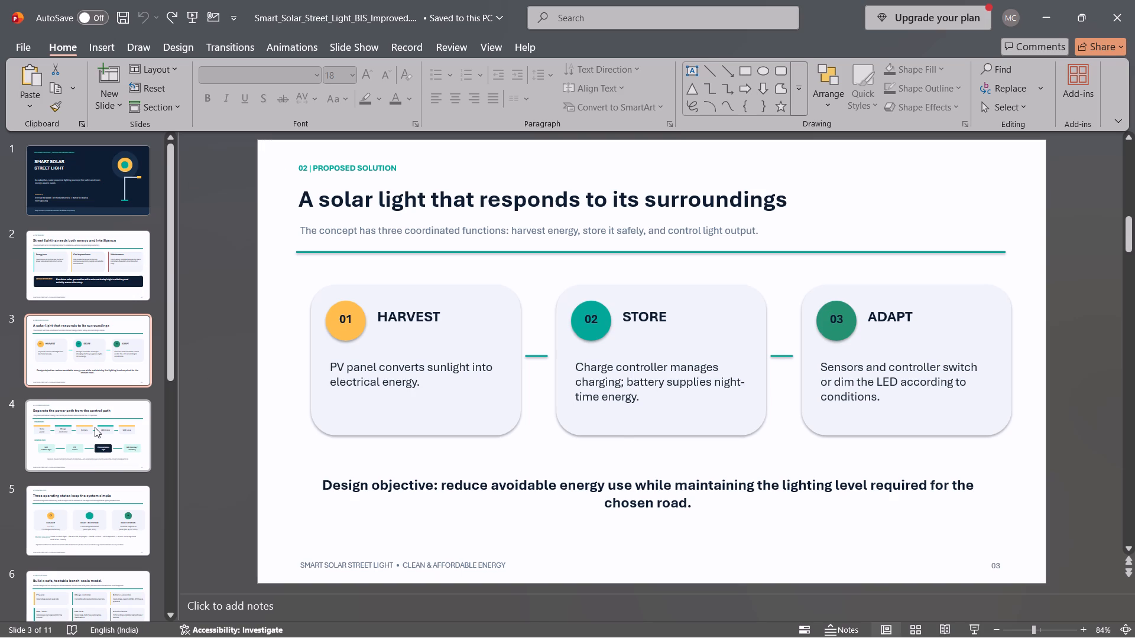
pyautogui.scroll(-1, 135, 494)
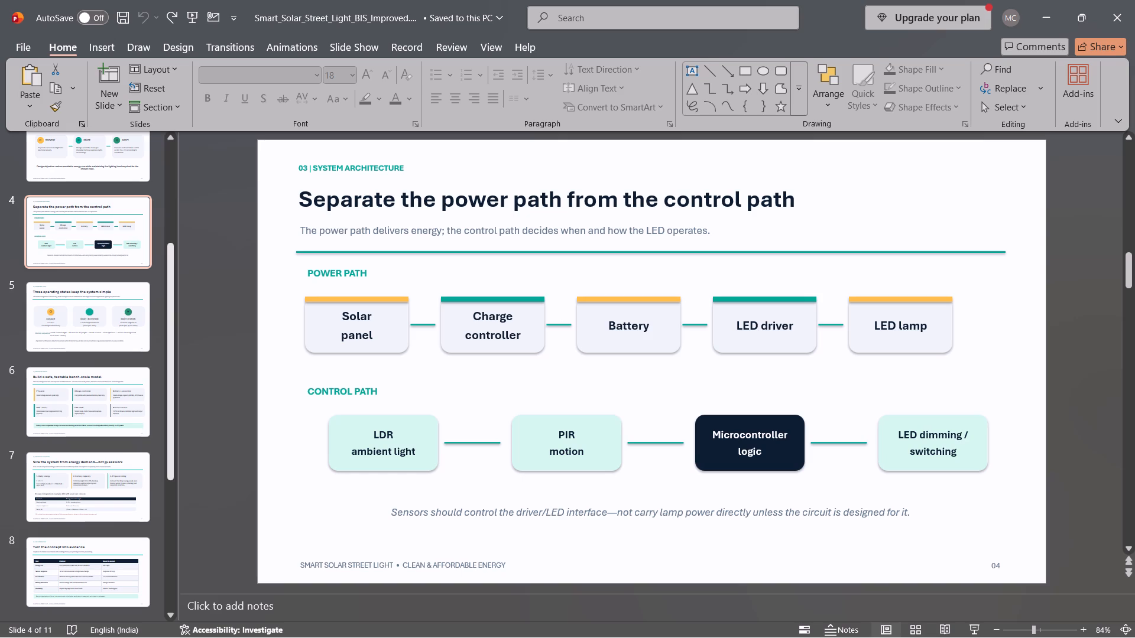
pyautogui.click(118, 317)
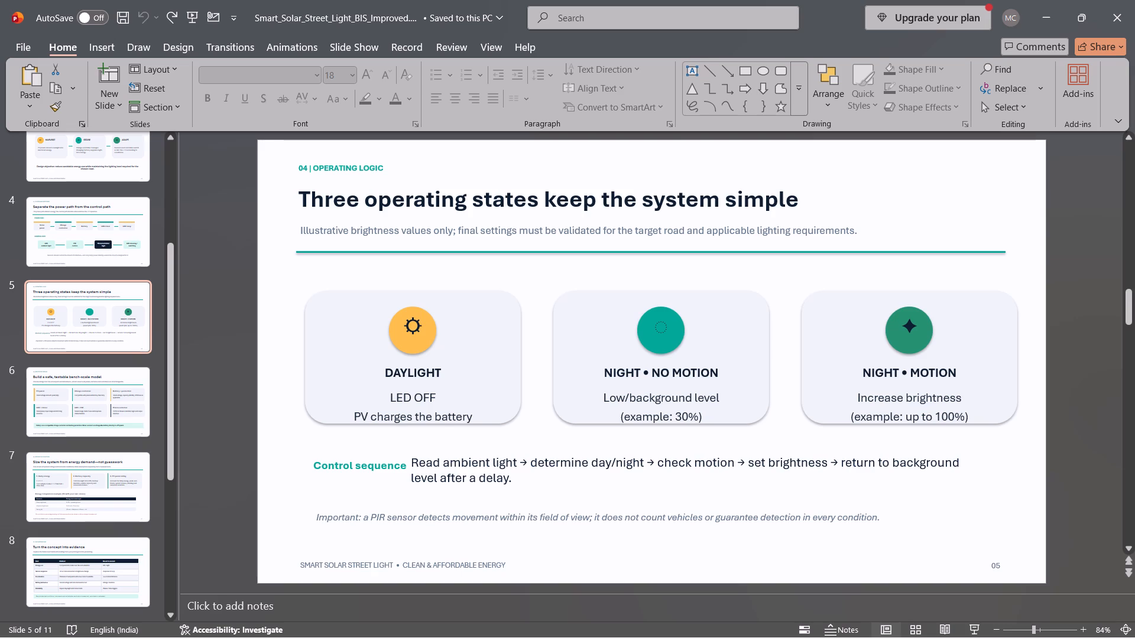
pyautogui.press('Right')
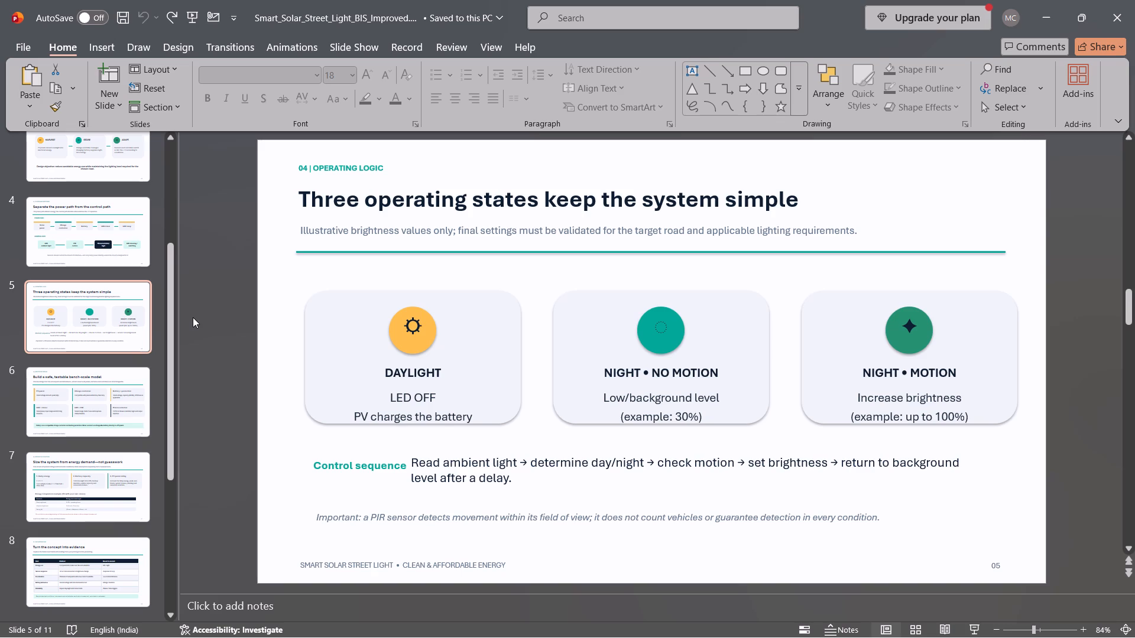
pyautogui.click(193, 317)
# Delete the word "actual" from the subtitle of slide 6, "Build a safe, testable bench-scale model".
pyautogui.click(64, 396)
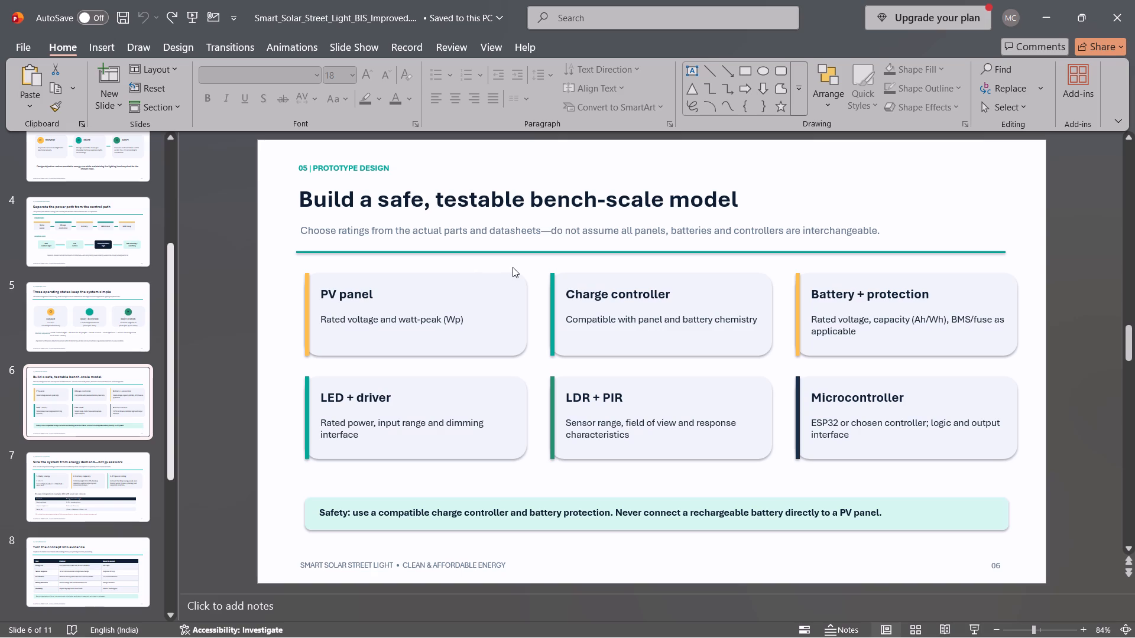
pyautogui.doubleClick(426, 230)
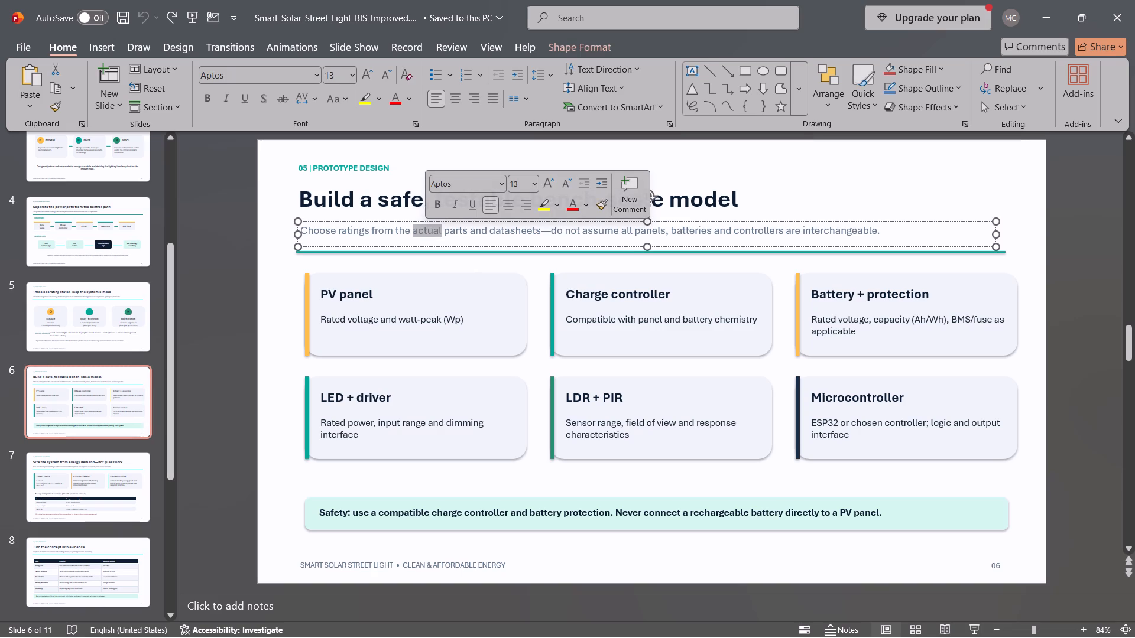
pyautogui.press('BackSpace')
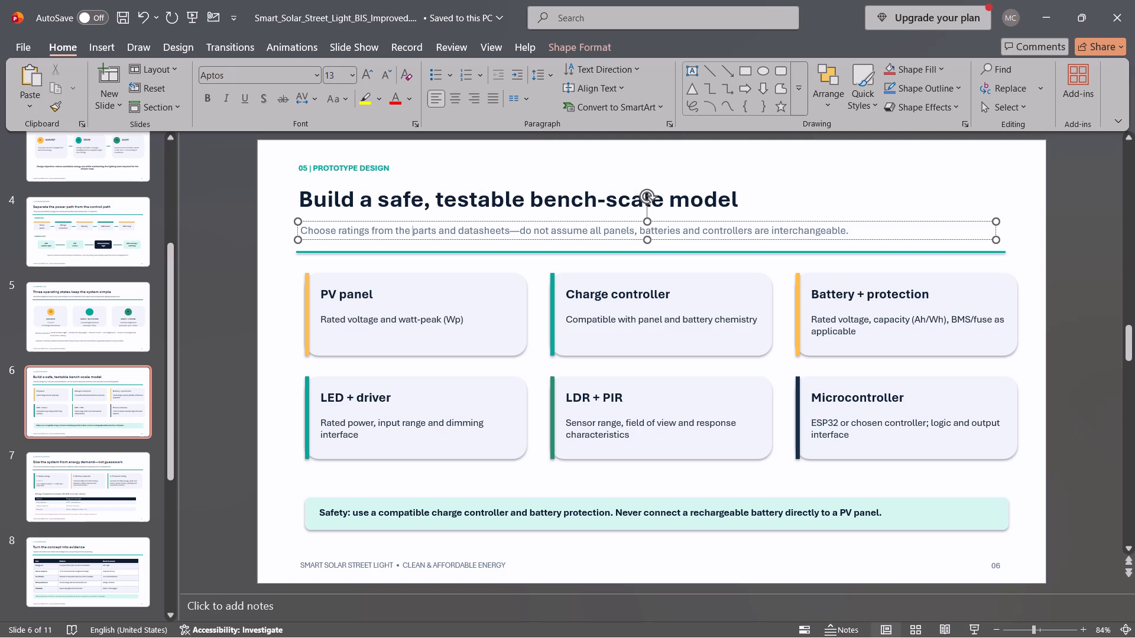
# Delete the whole subtitle under "Build a safe, testable bench-scale model" on slide 6, including its text box.
pyautogui.doubleClick(799, 236)
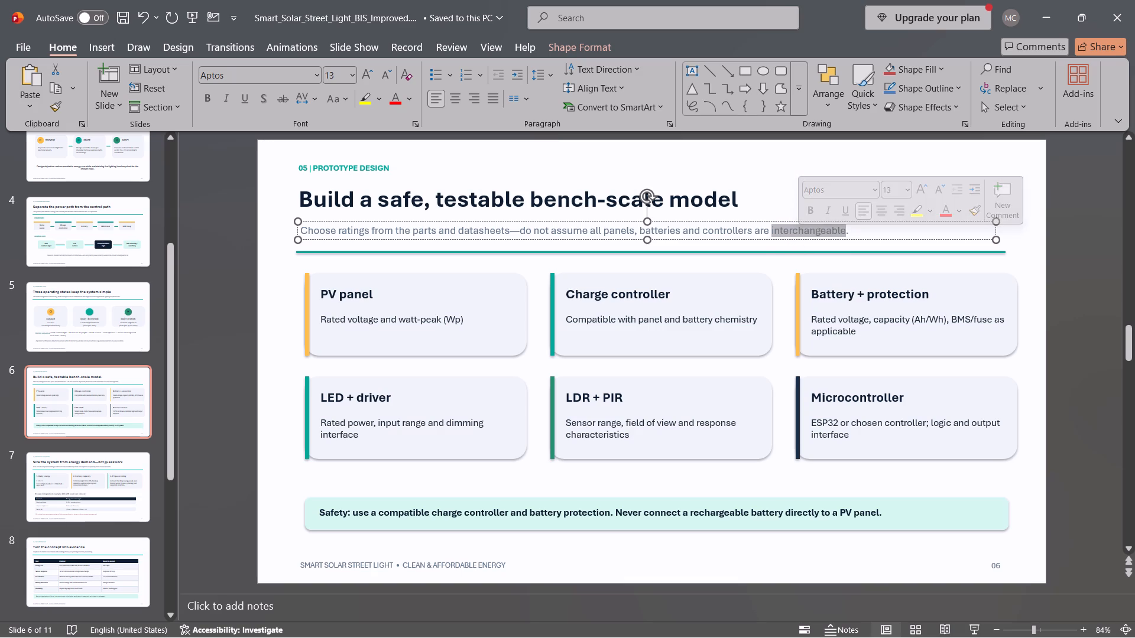
pyautogui.click(760, 236)
pyautogui.hotkey('ctrl', 'a')
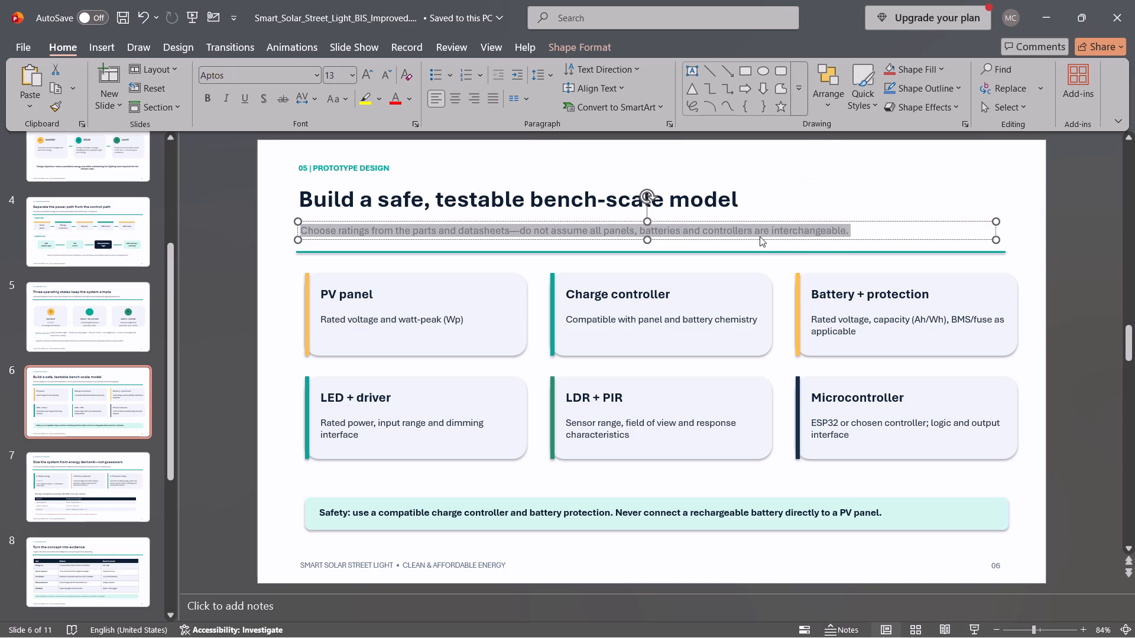
pyautogui.press('Delete')
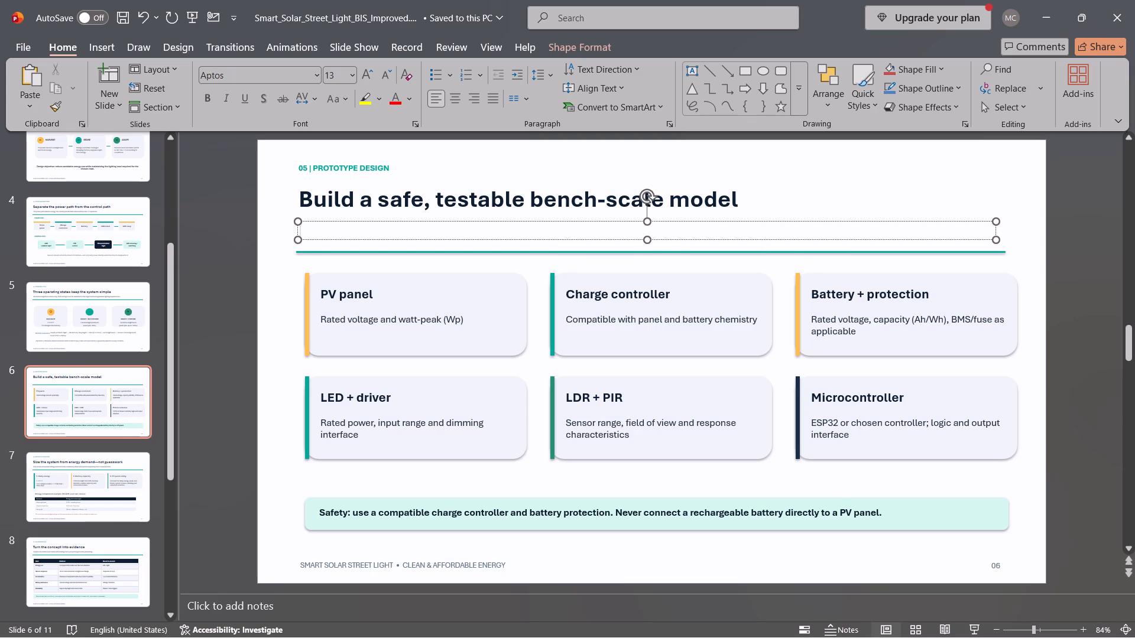
pyautogui.click(650, 221)
pyautogui.press('Delete')
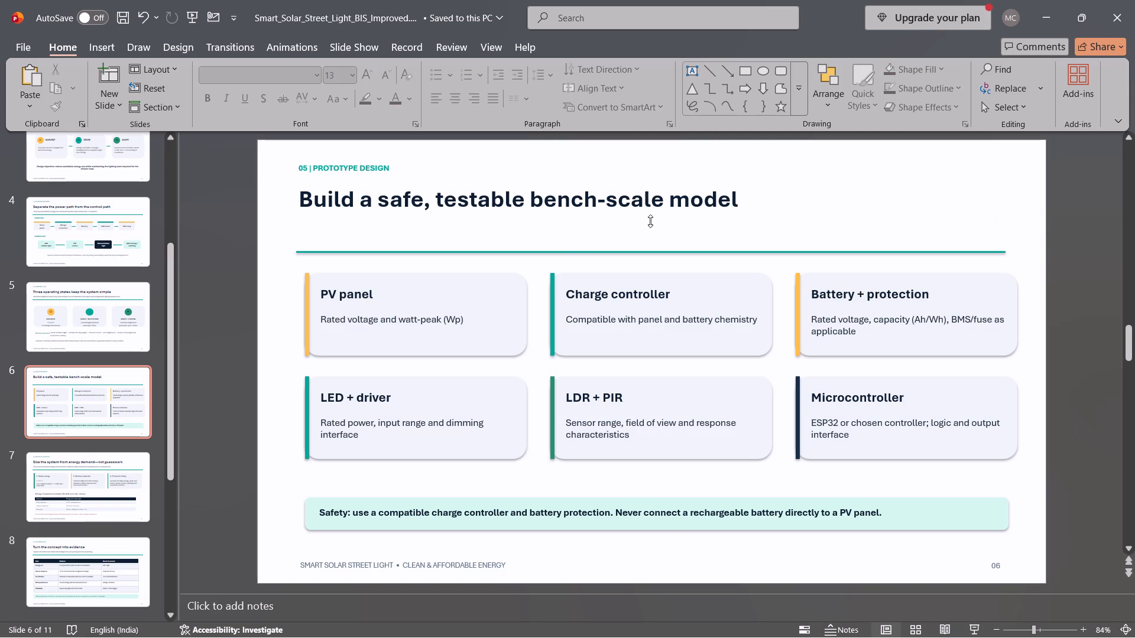
# Move the teal divider line on slide 6 up, closer to the title.
pyautogui.moveTo(543, 250); pyautogui.dragTo(543, 236)
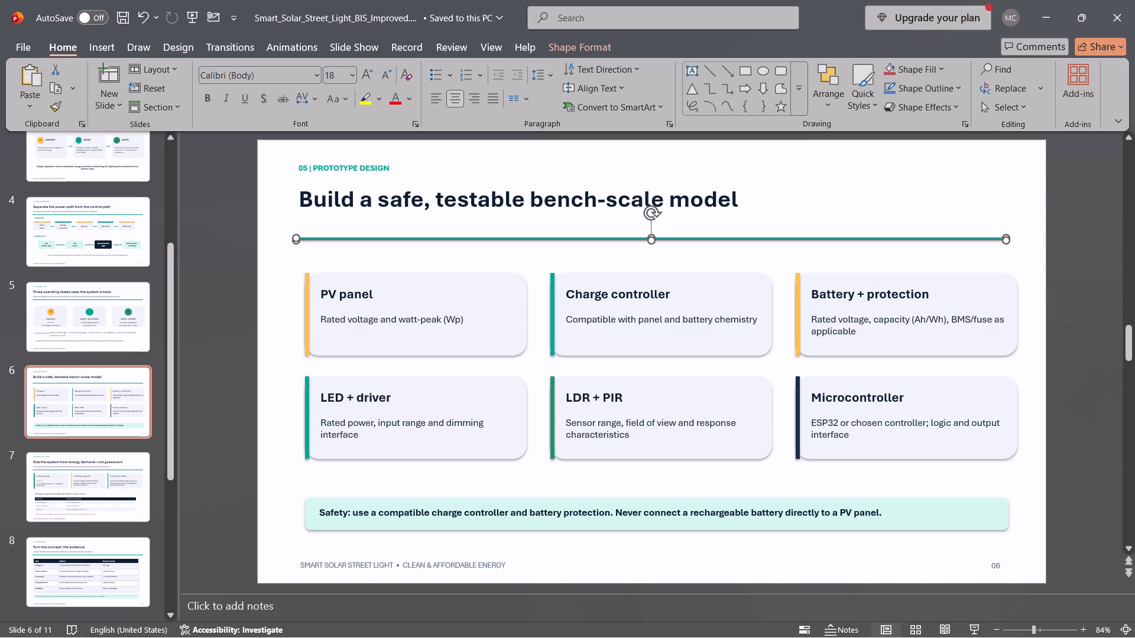
# Delete the safety note below the cards on slide 6, both its text box and its mint background banner.
pyautogui.click(854, 517)
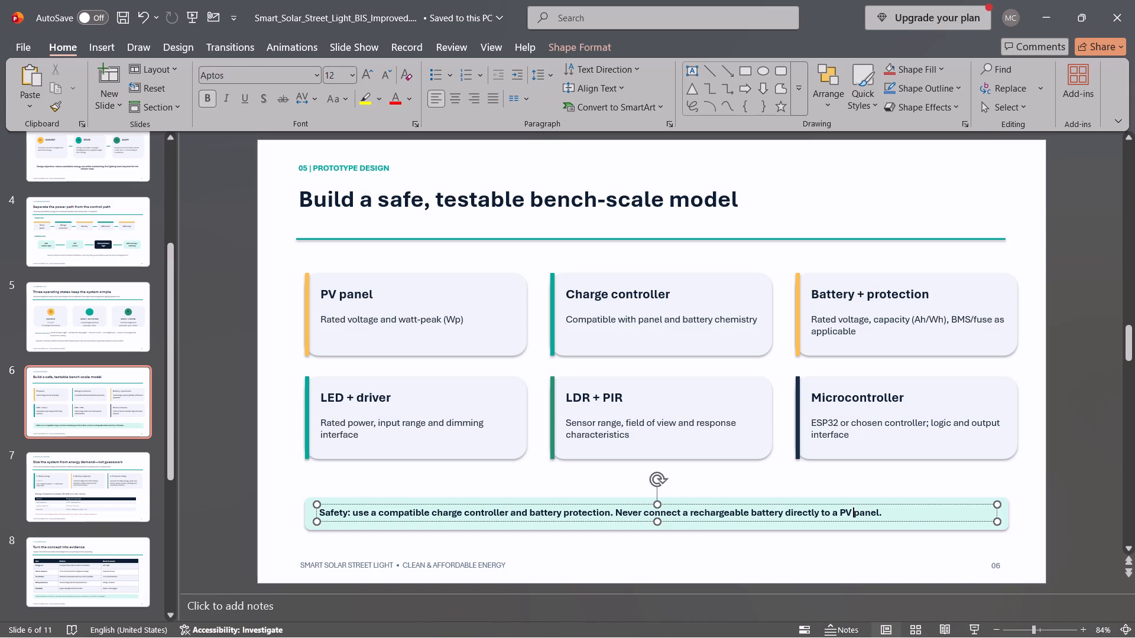
pyautogui.click(854, 517)
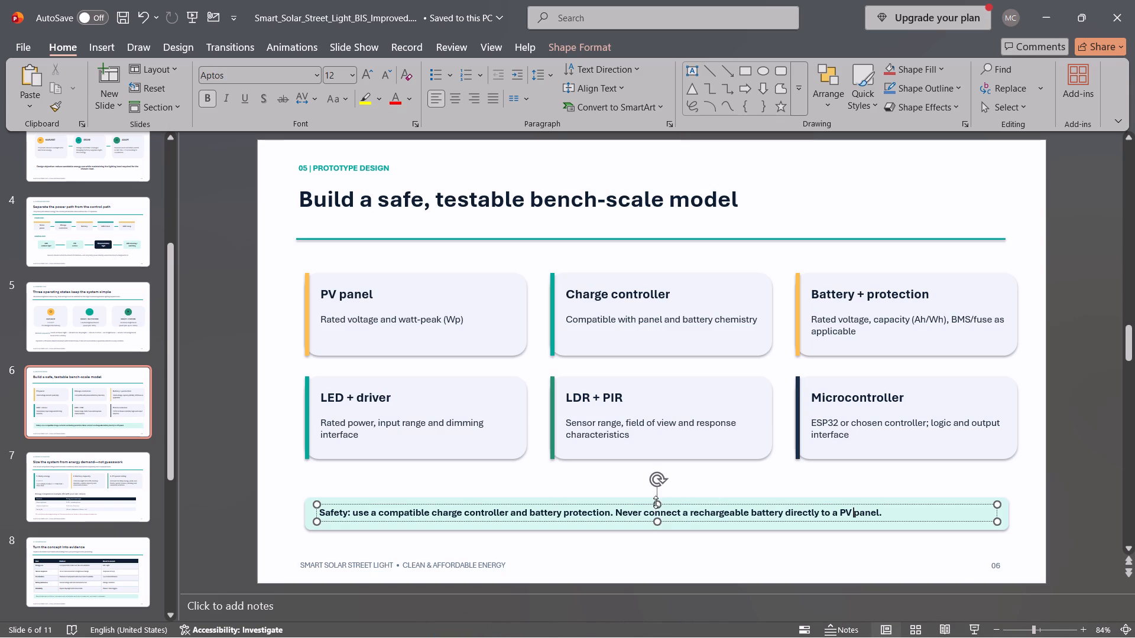
pyautogui.click(659, 504)
pyautogui.press('Delete')
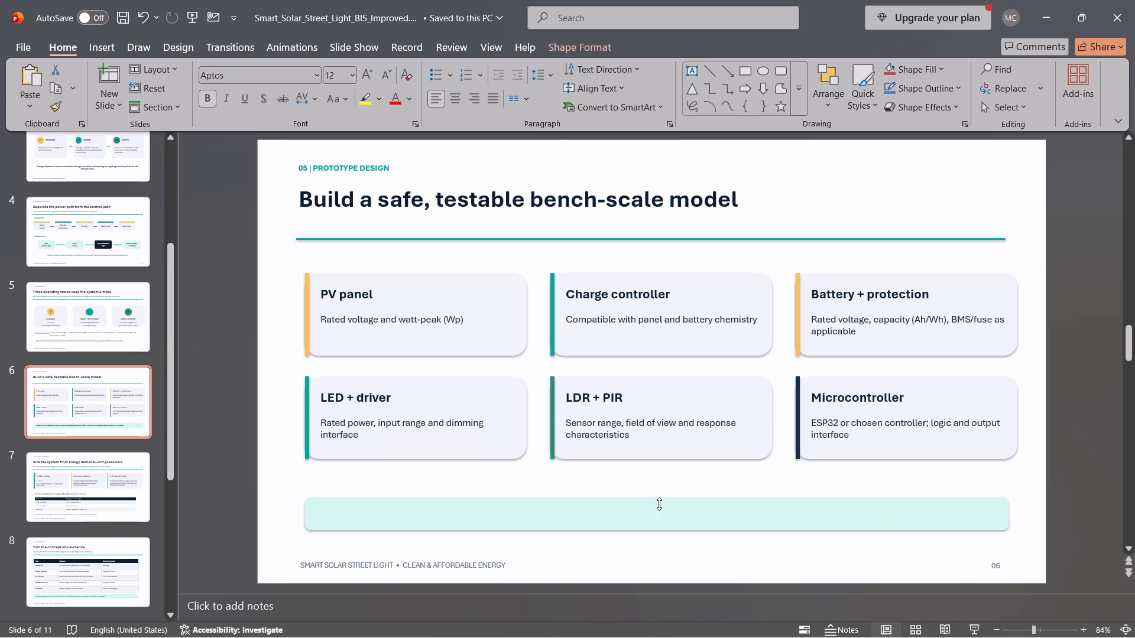
pyautogui.click(643, 507)
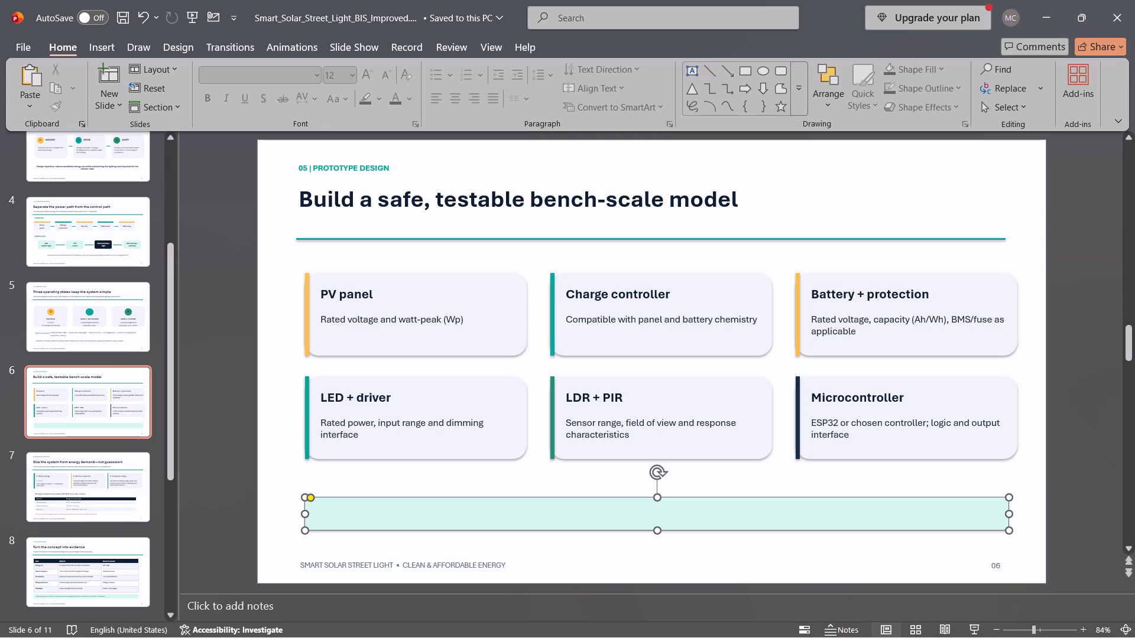
pyautogui.press('Delete')
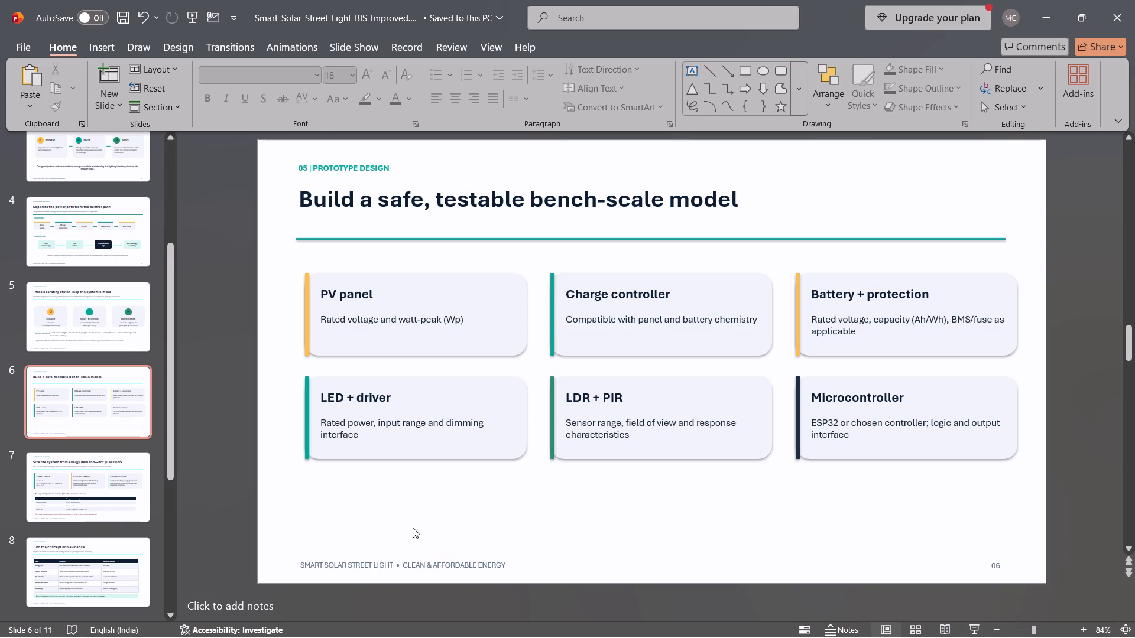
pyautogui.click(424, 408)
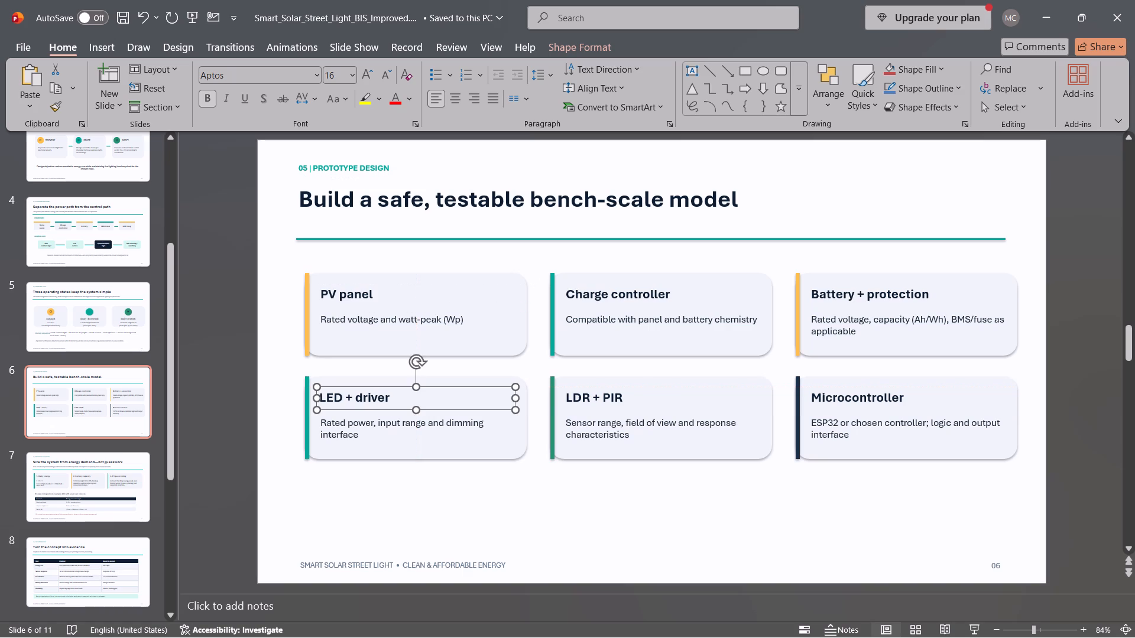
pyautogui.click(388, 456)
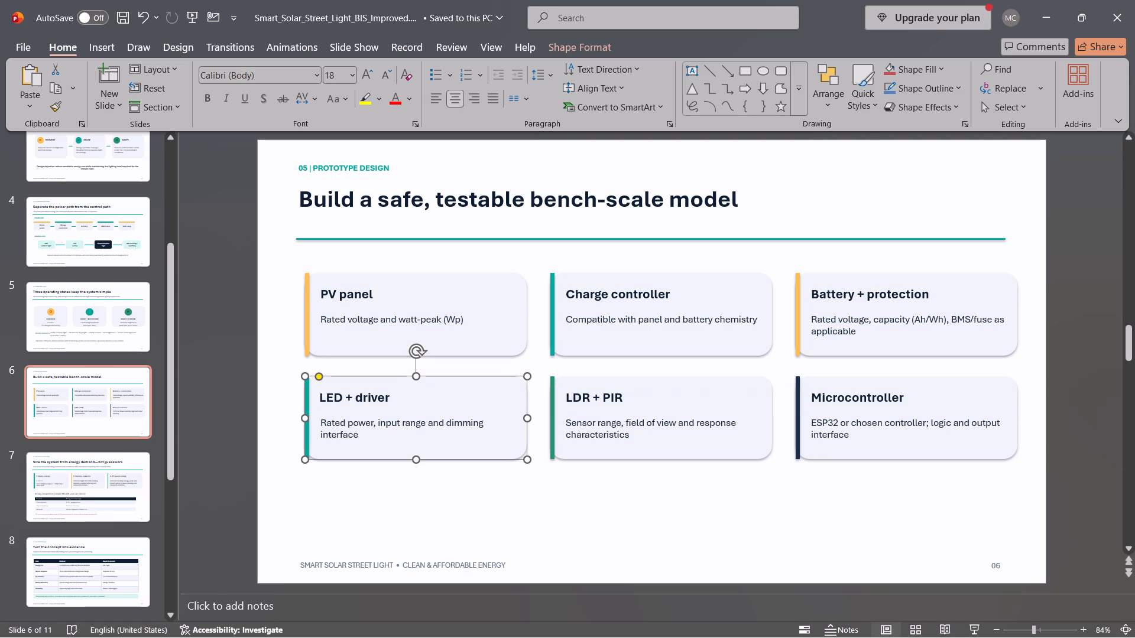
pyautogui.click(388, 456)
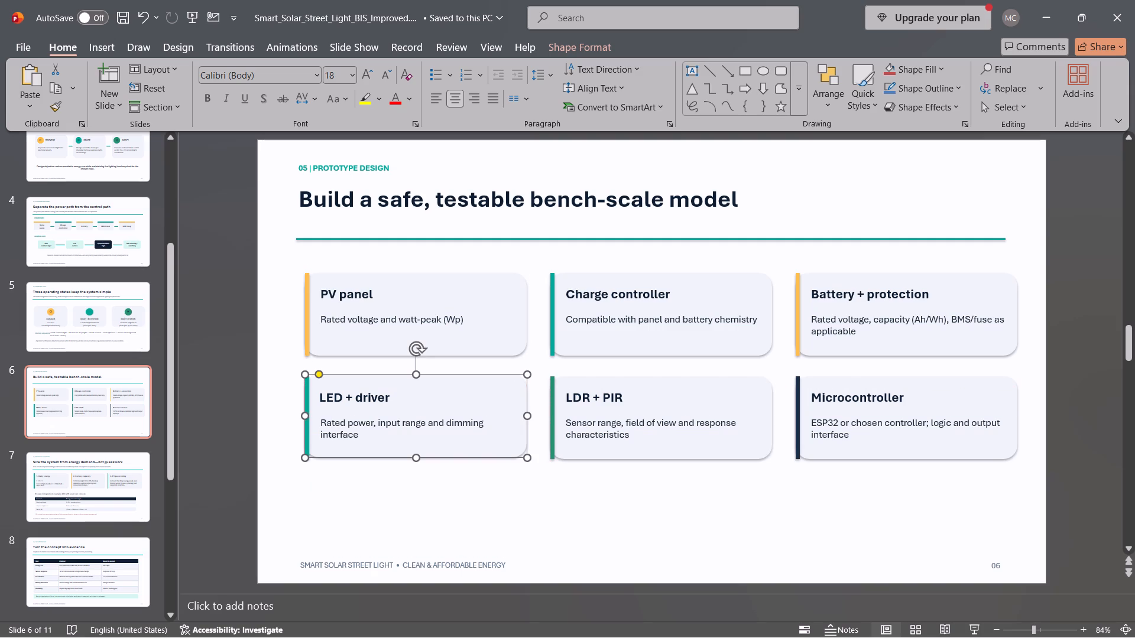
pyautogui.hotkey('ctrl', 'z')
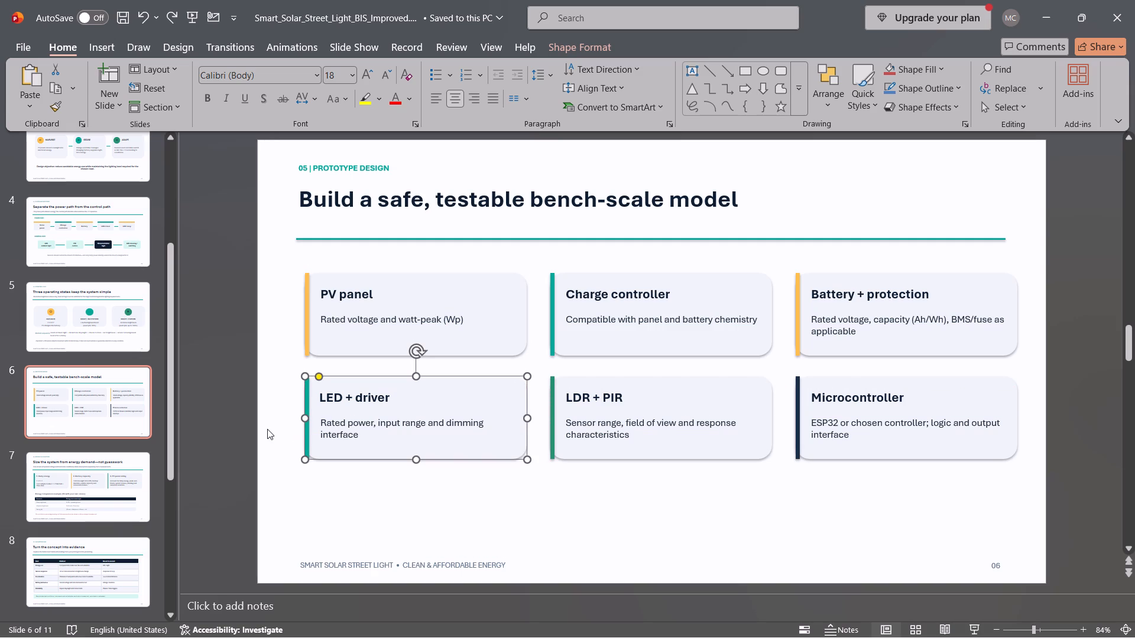
# Select all elements of the LED + driver, LDR + PIR and Microcontroller cards on slide 6 together.
pyautogui.moveTo(286, 359); pyautogui.dragTo(297, 370)
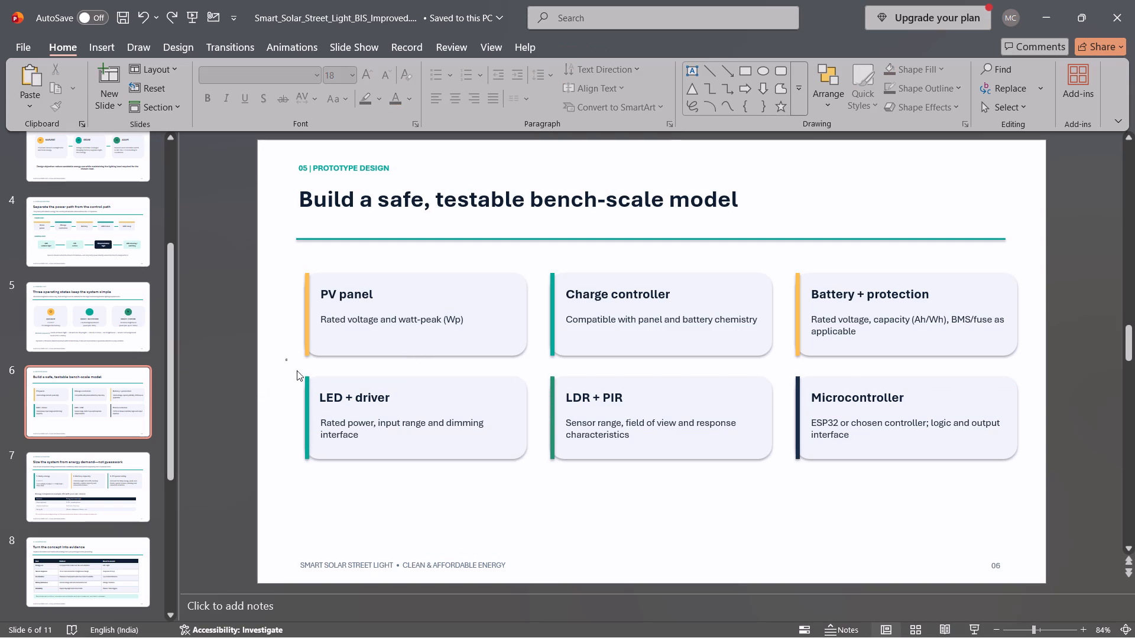
pyautogui.moveTo(297, 370); pyautogui.dragTo(669, 503)
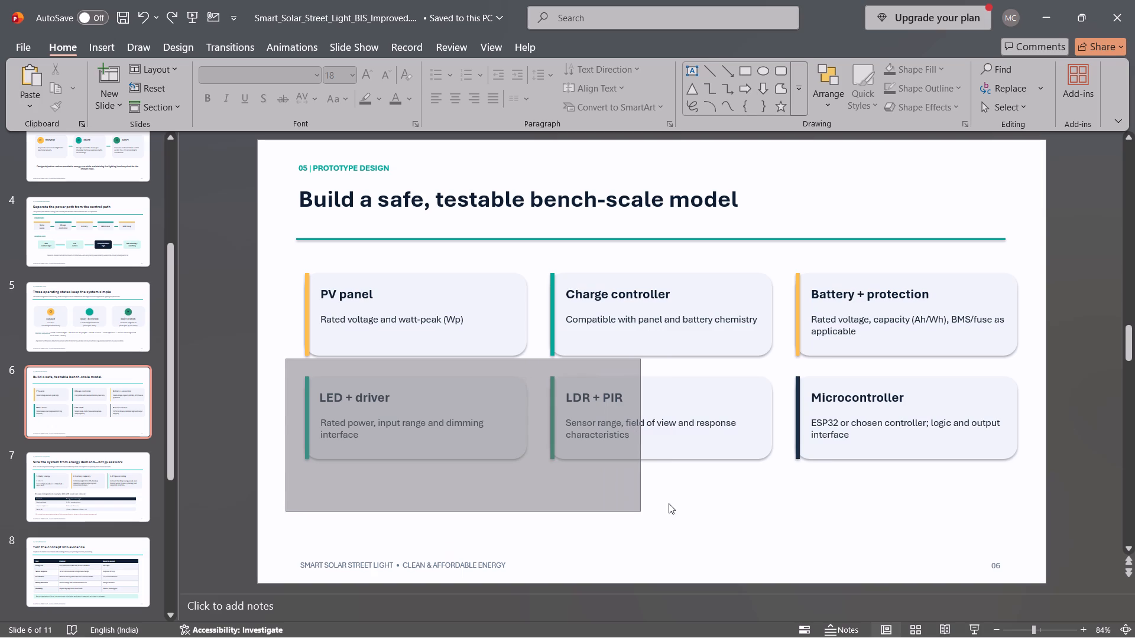
pyautogui.moveTo(669, 503); pyautogui.dragTo(1024, 490)
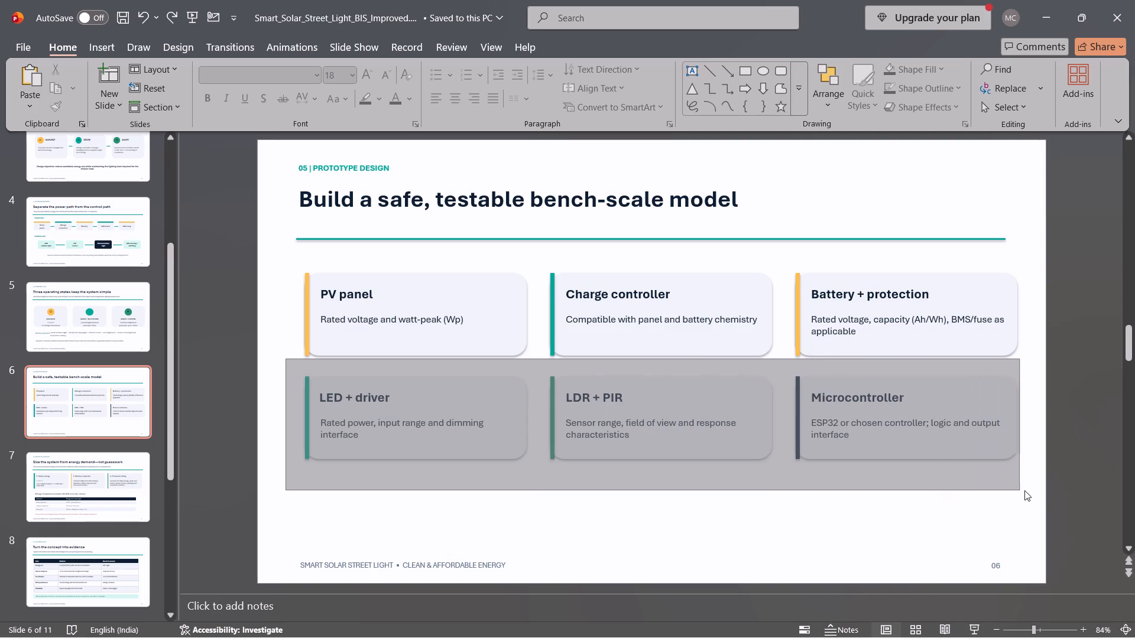
pyautogui.moveTo(1024, 490); pyautogui.dragTo(1030, 493)
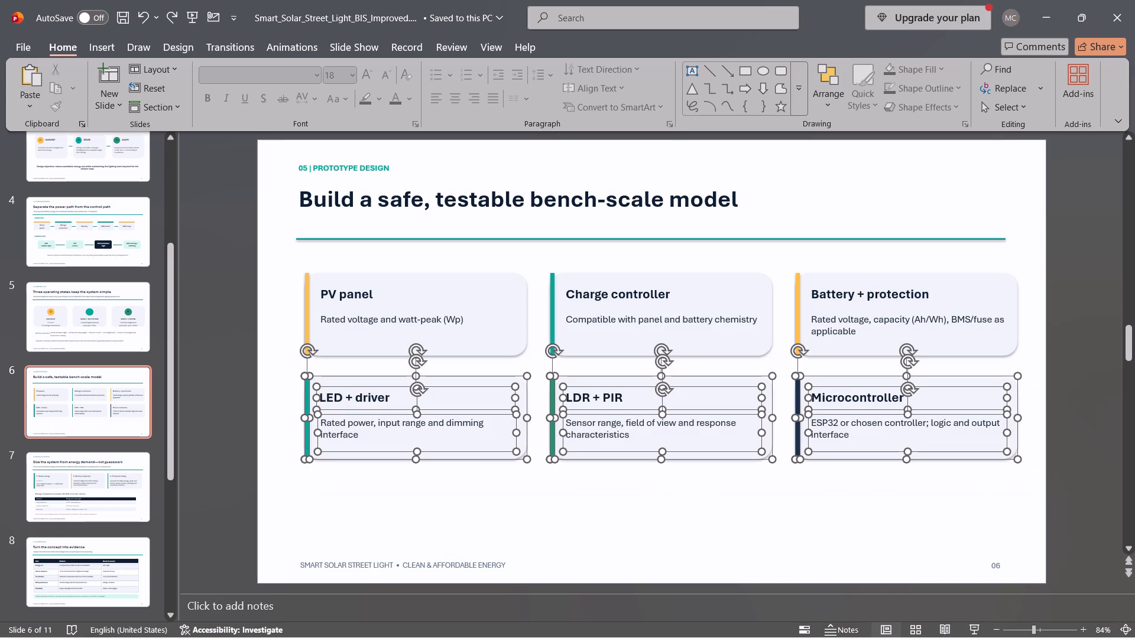
pyautogui.moveTo(544, 428); pyautogui.dragTo(544, 439)
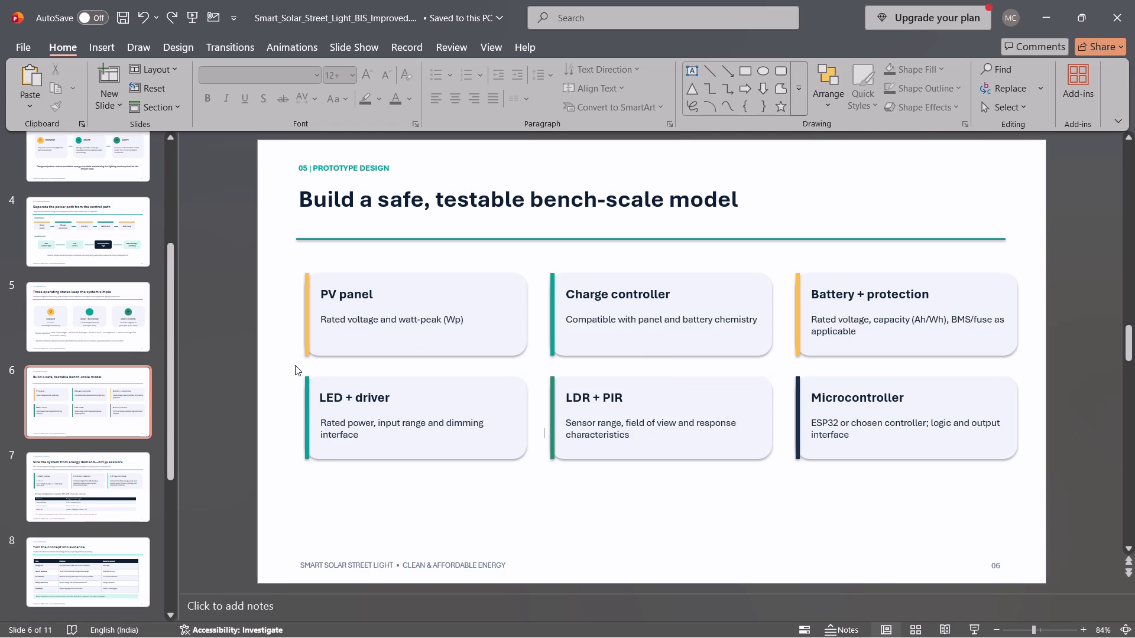
pyautogui.moveTo(303, 364); pyautogui.dragTo(934, 481)
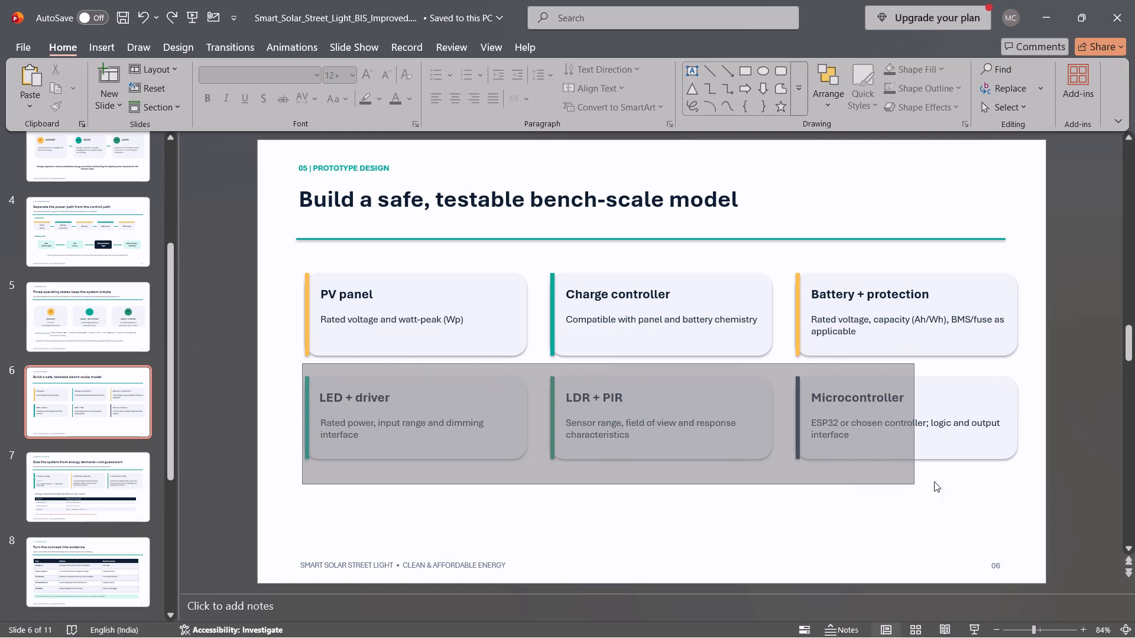
pyautogui.moveTo(934, 481); pyautogui.dragTo(1032, 474)
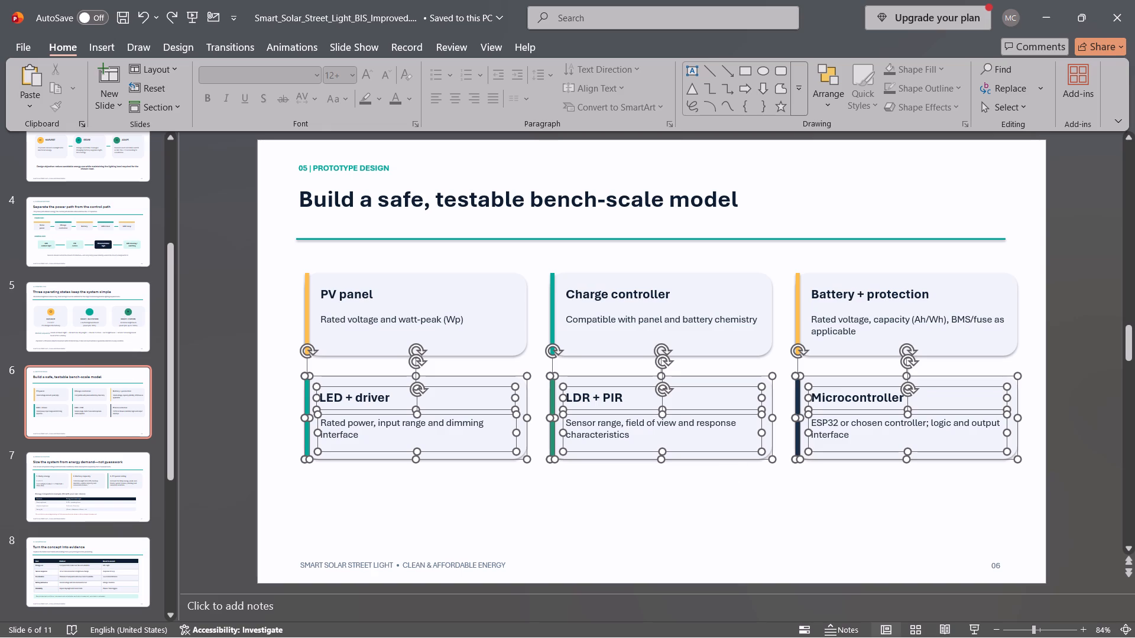
pyautogui.hotkey('ctrl', 'm')
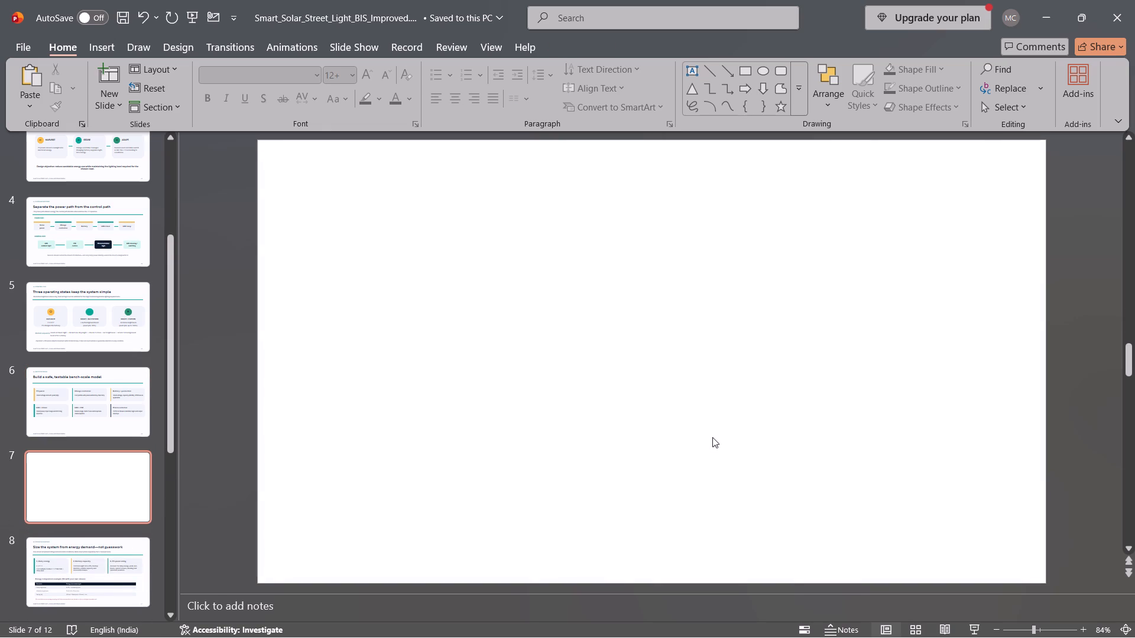
pyautogui.hotkey('ctrl', 'z')
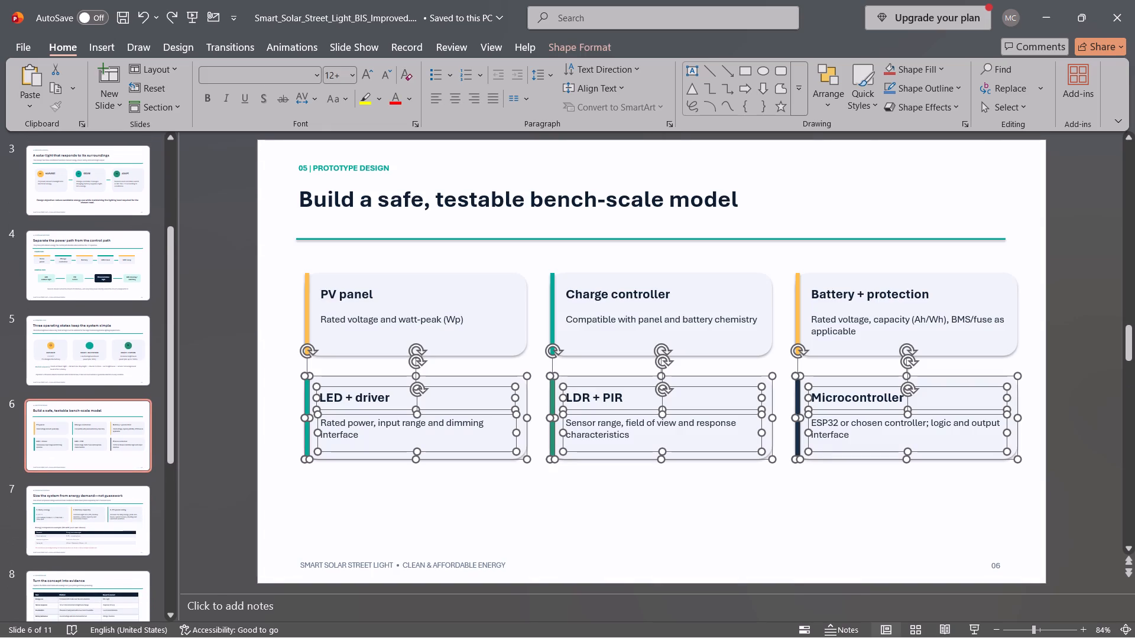
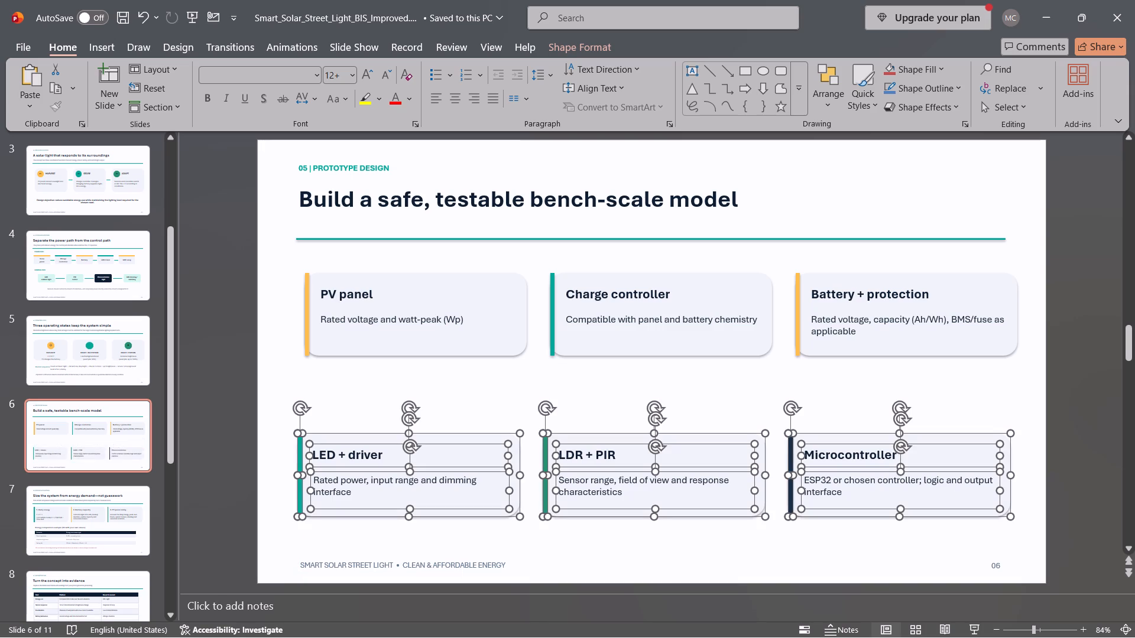
# Move the PV panel, Charge controller and Battery + protection cards on slide 6 down together, aligning them with the lower row's edges.
pyautogui.click(513, 384)
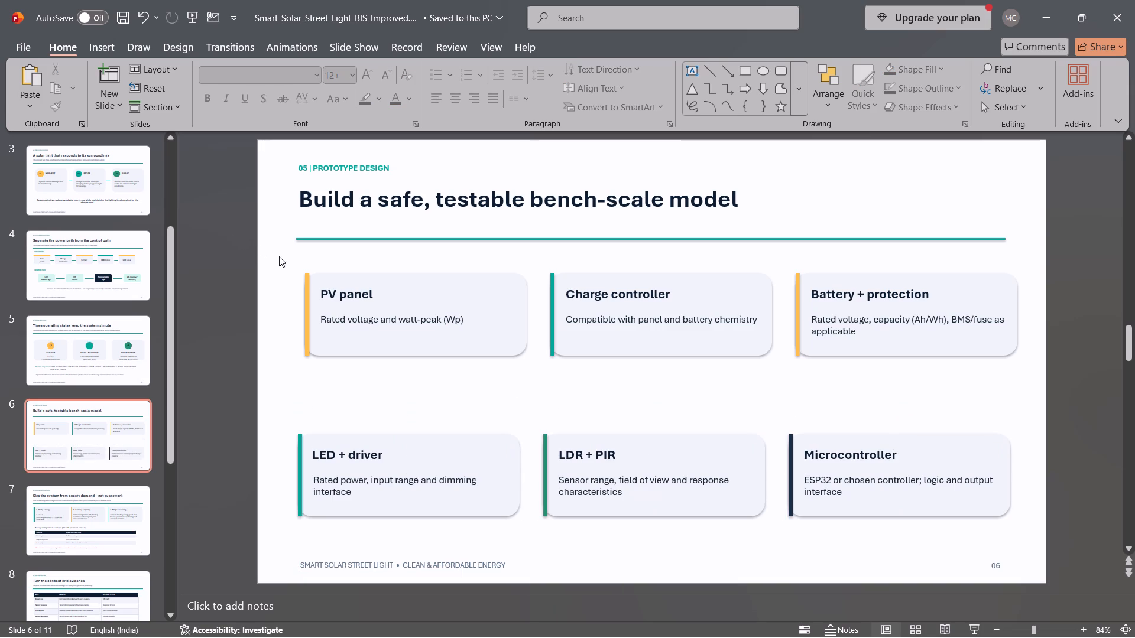
pyautogui.moveTo(279, 256); pyautogui.dragTo(1037, 393)
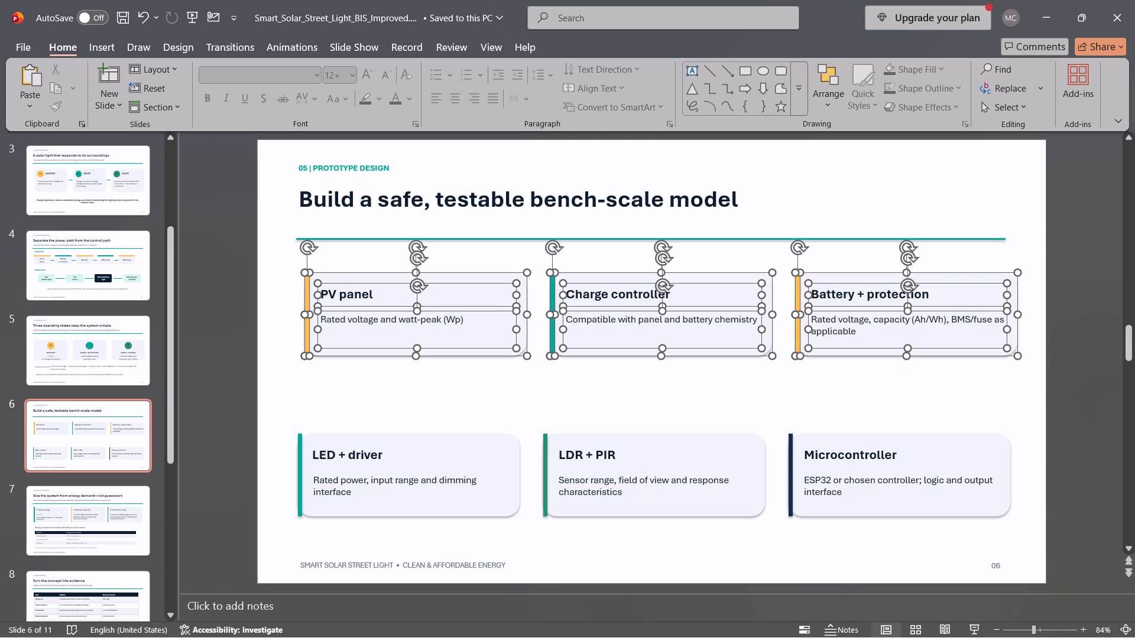
pyautogui.moveTo(502, 325); pyautogui.dragTo(501, 344)
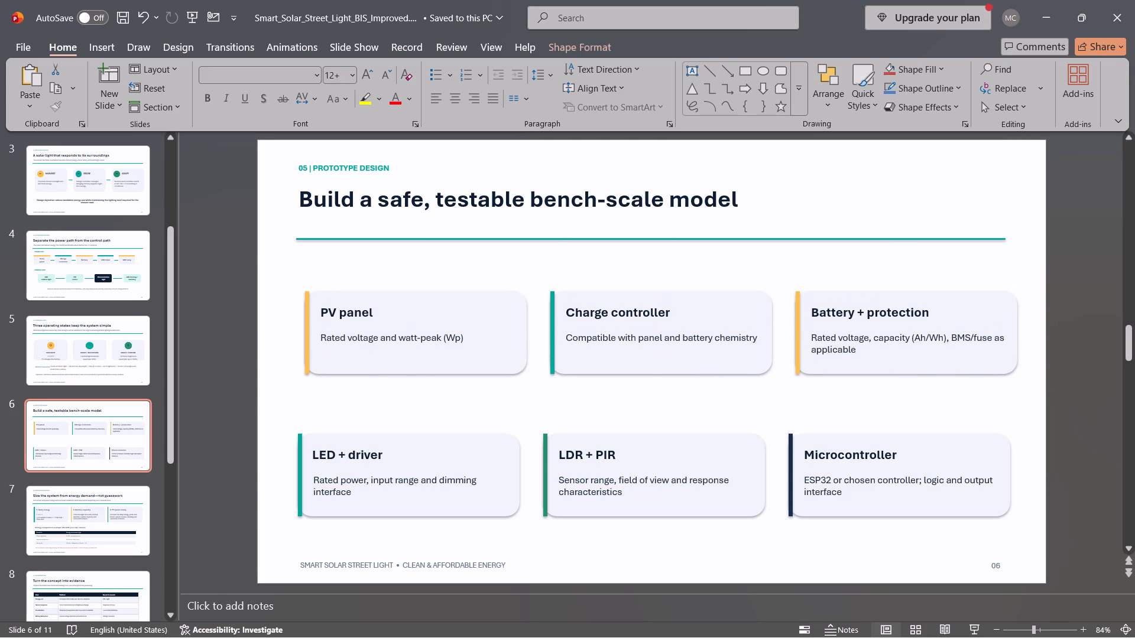
pyautogui.moveTo(501, 344); pyautogui.dragTo(496, 340)
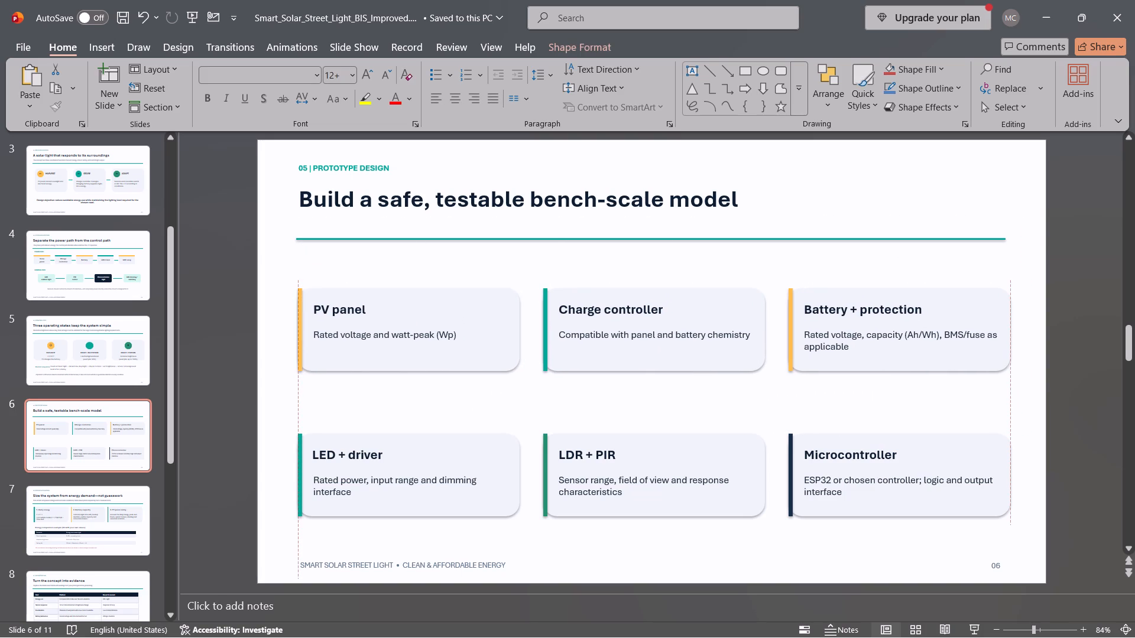
pyautogui.moveTo(496, 340); pyautogui.dragTo(497, 340)
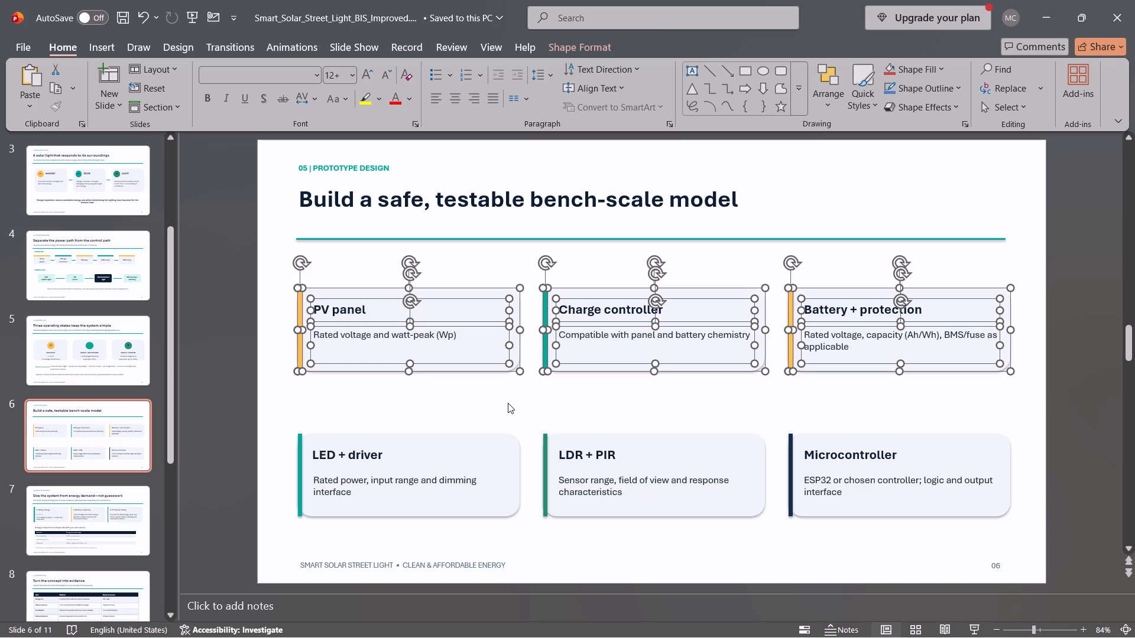
pyautogui.click(508, 403)
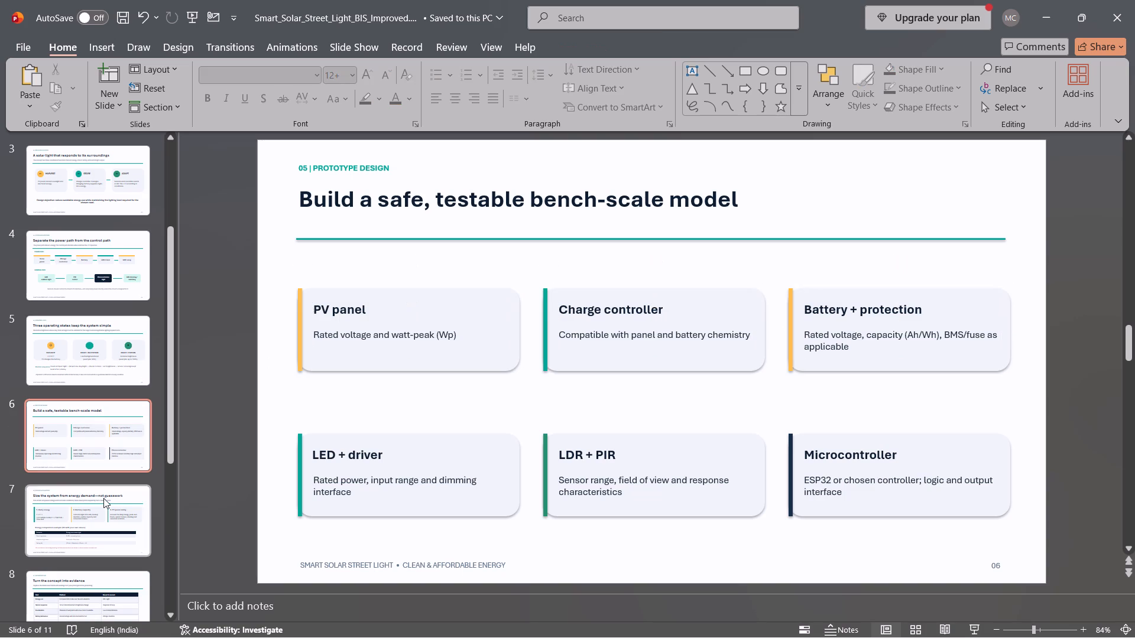
# Delete the subtitle text box under "Size the system from energy demand—not guesswork" on slide 7.
pyautogui.scroll(-1, 103, 498)
pyautogui.click(51, 258)
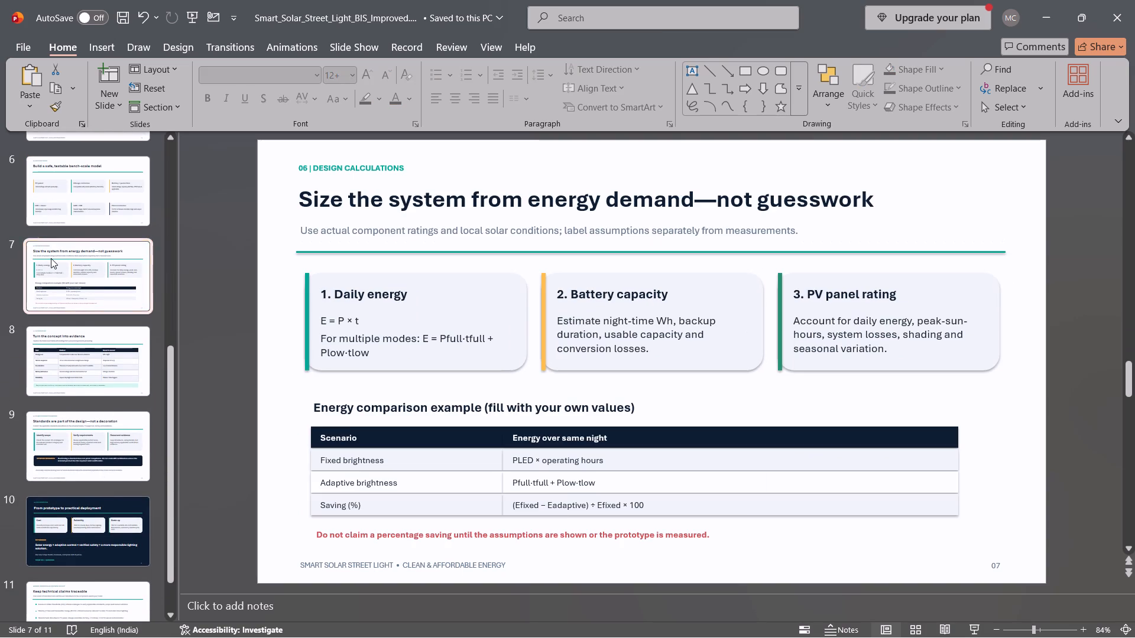
pyautogui.click(338, 230)
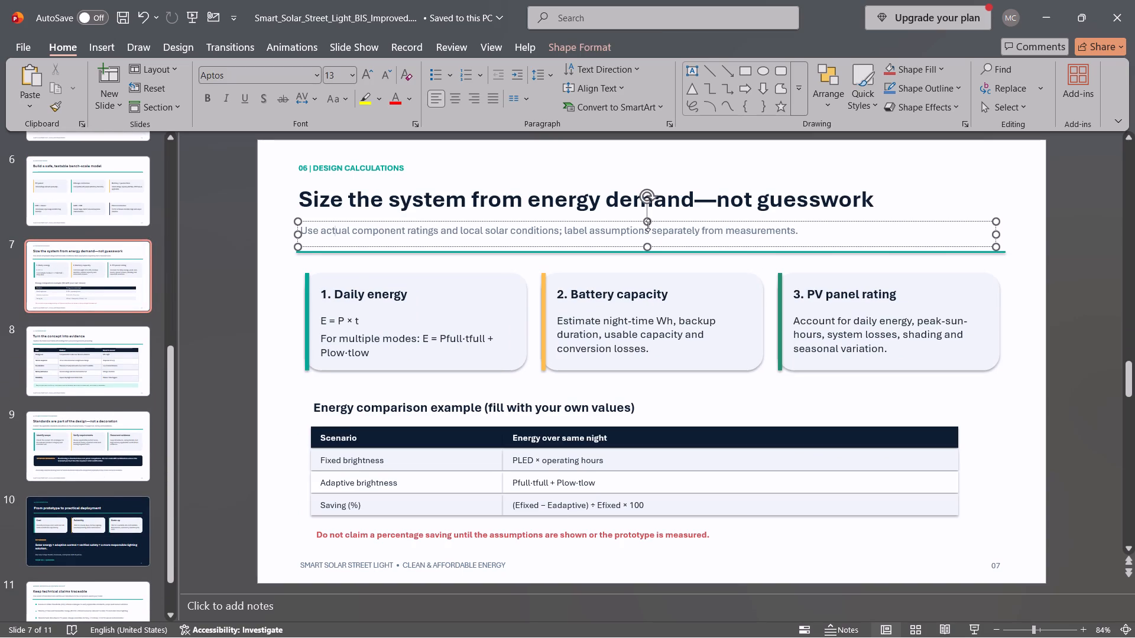
pyautogui.click(648, 225)
pyautogui.press('Delete')
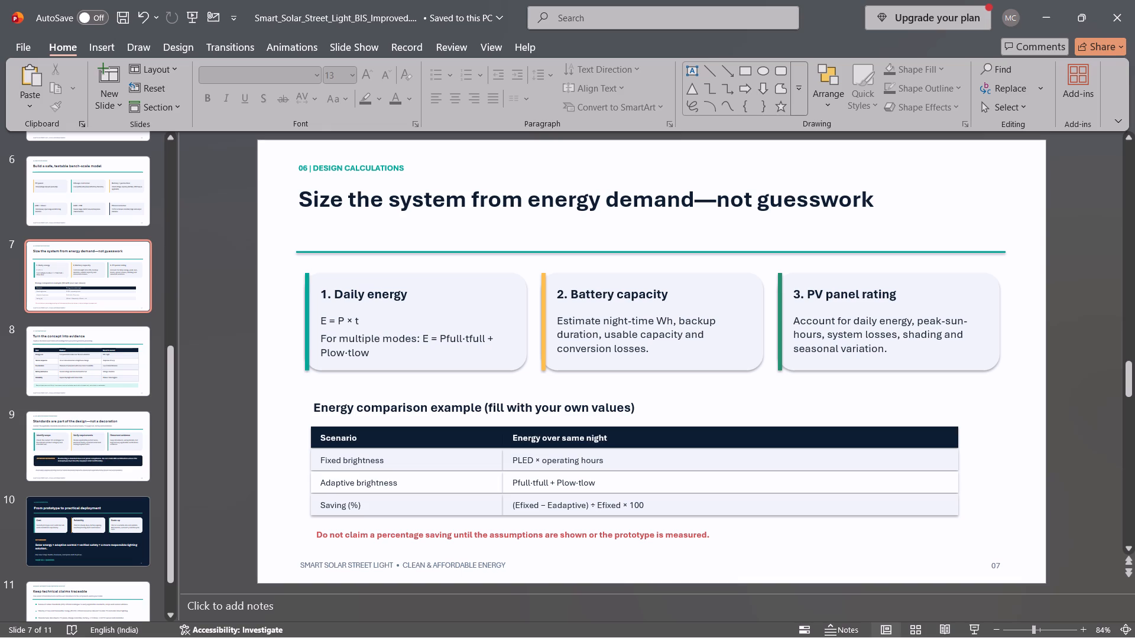
# Delete the red note below the energy comparison table on slide 7, including its text box.
pyautogui.click(447, 532)
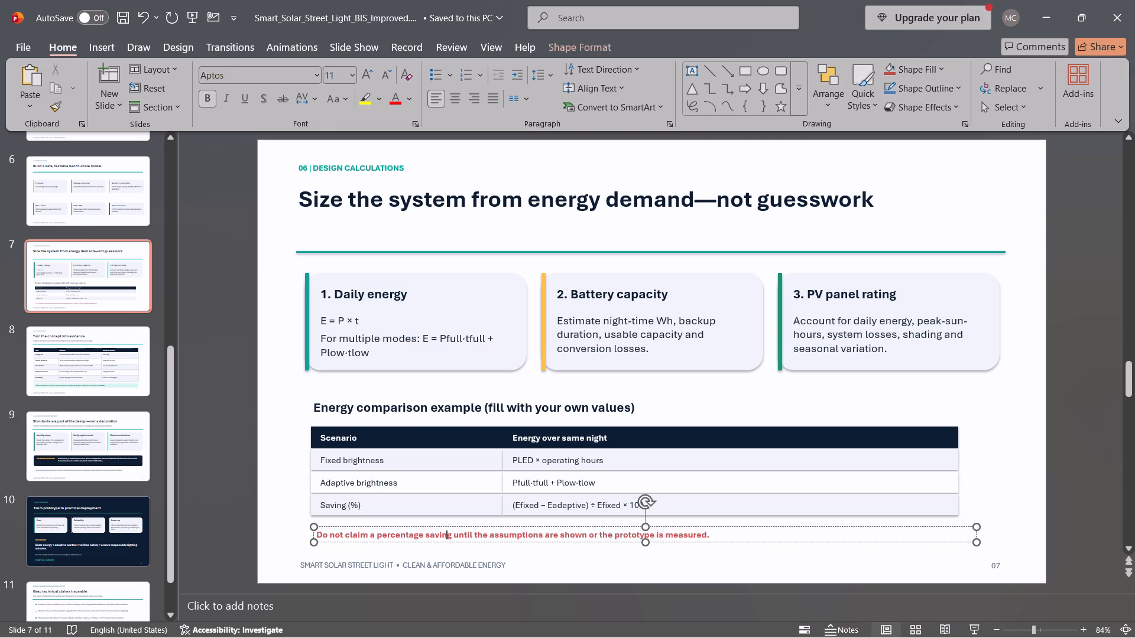
pyautogui.click(645, 527)
pyautogui.press('Delete')
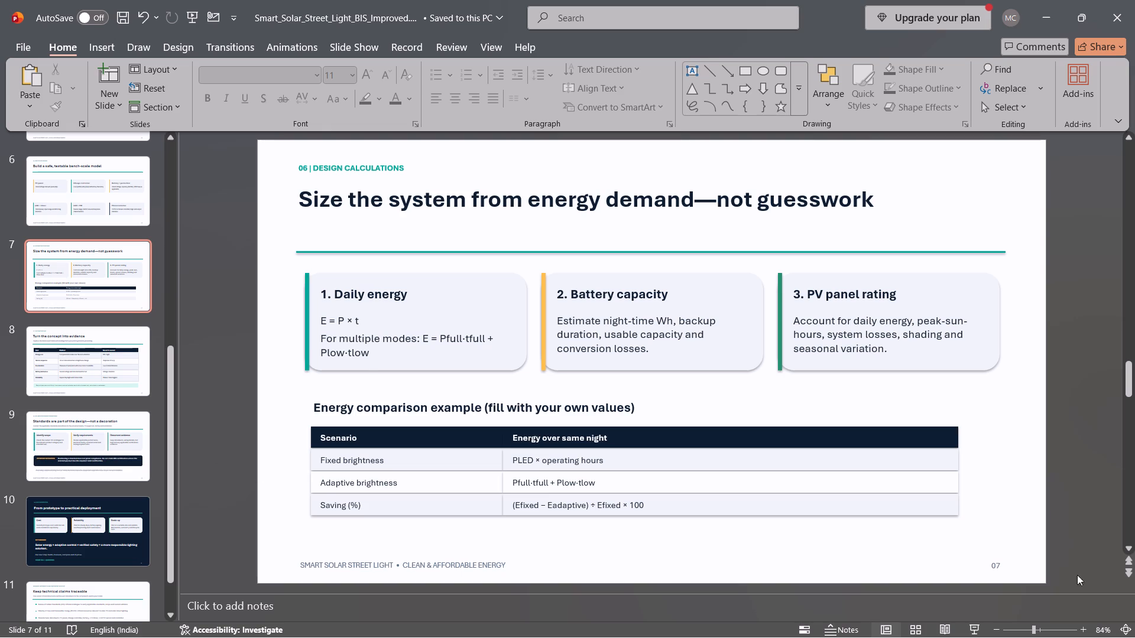
# Review slides 9, 10 and 11, covering standards, practical deployment and the references appendix.
pyautogui.scroll(-2, 135, 461)
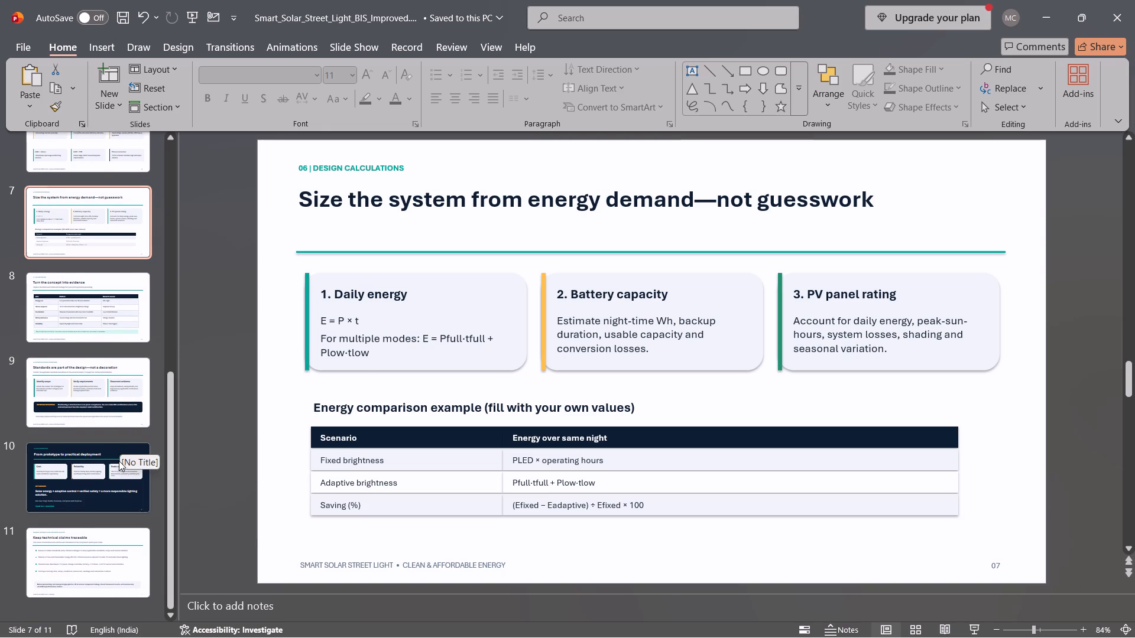
pyautogui.click(119, 462)
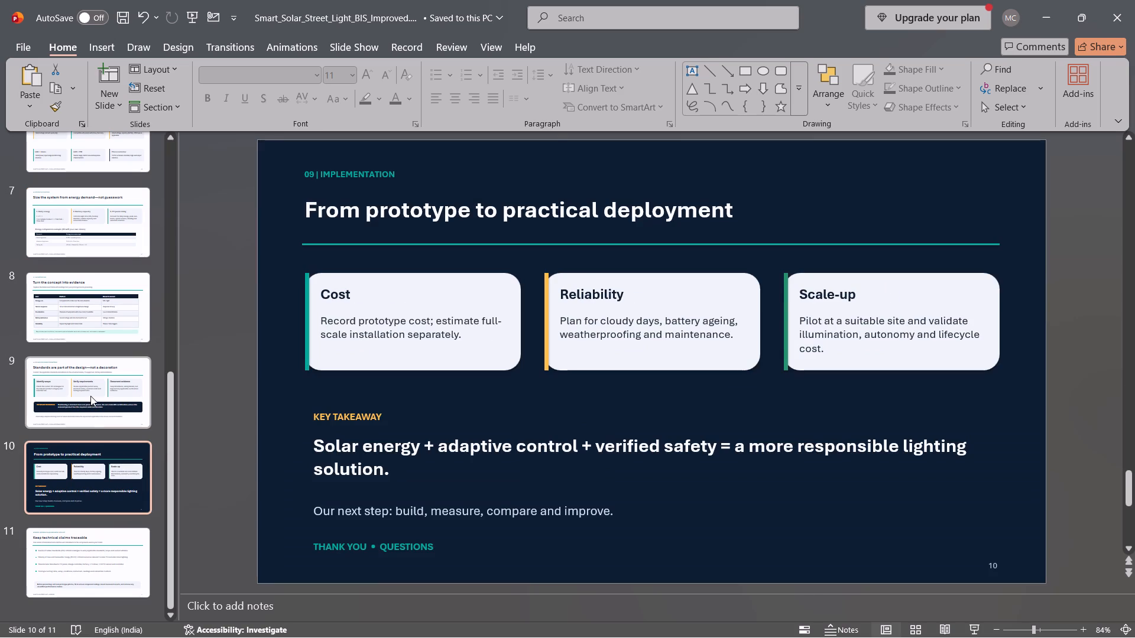
pyautogui.click(90, 396)
pyautogui.click(82, 471)
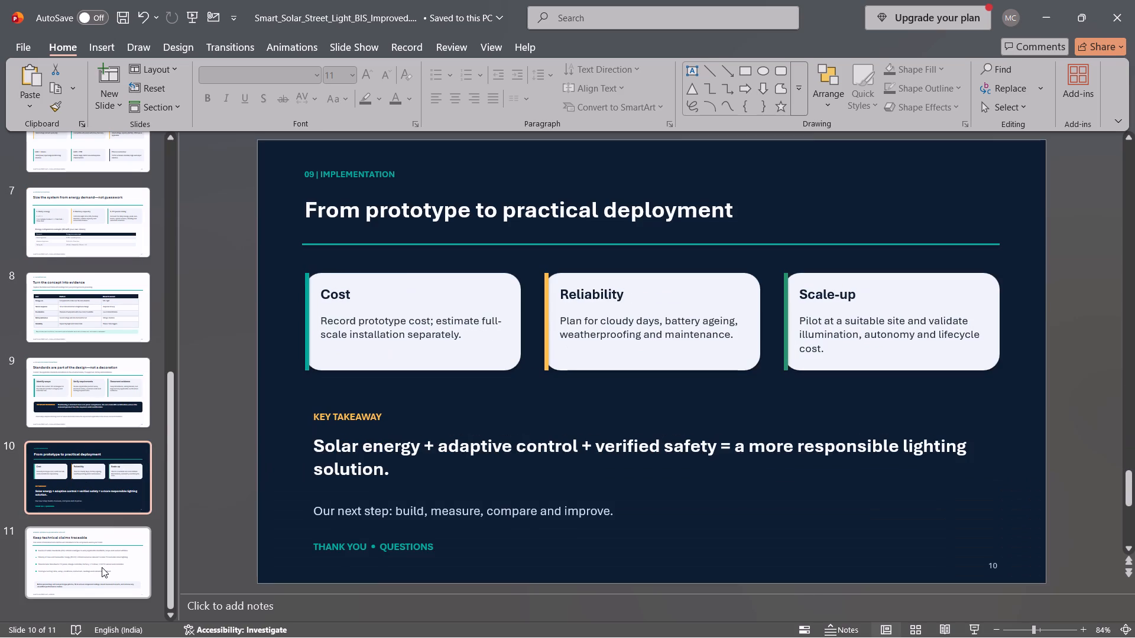
pyautogui.click(102, 567)
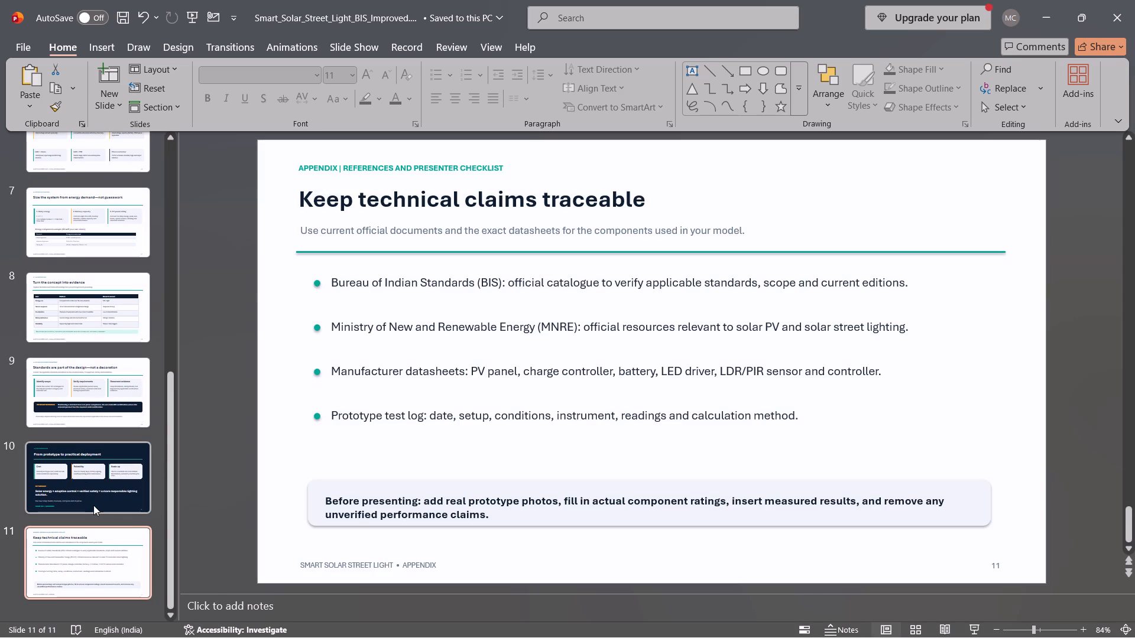
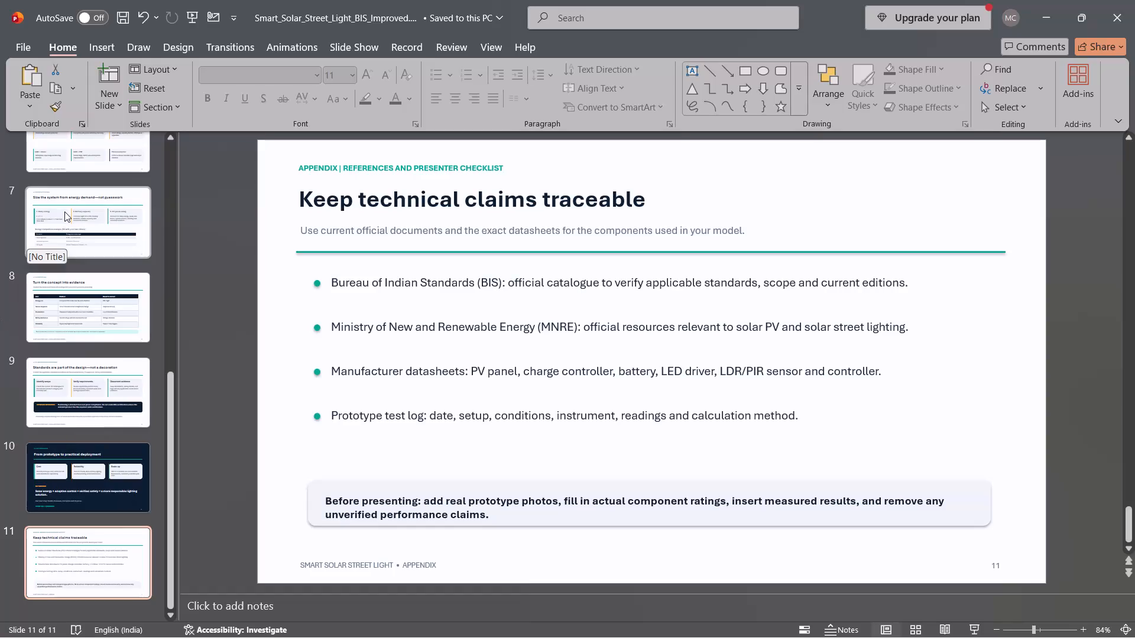
# Go back to the title slide and review the presentation from the start, continuing to slide 2 on street lighting needs.
pyautogui.scroll(10, 64, 211)
pyautogui.click(102, 188)
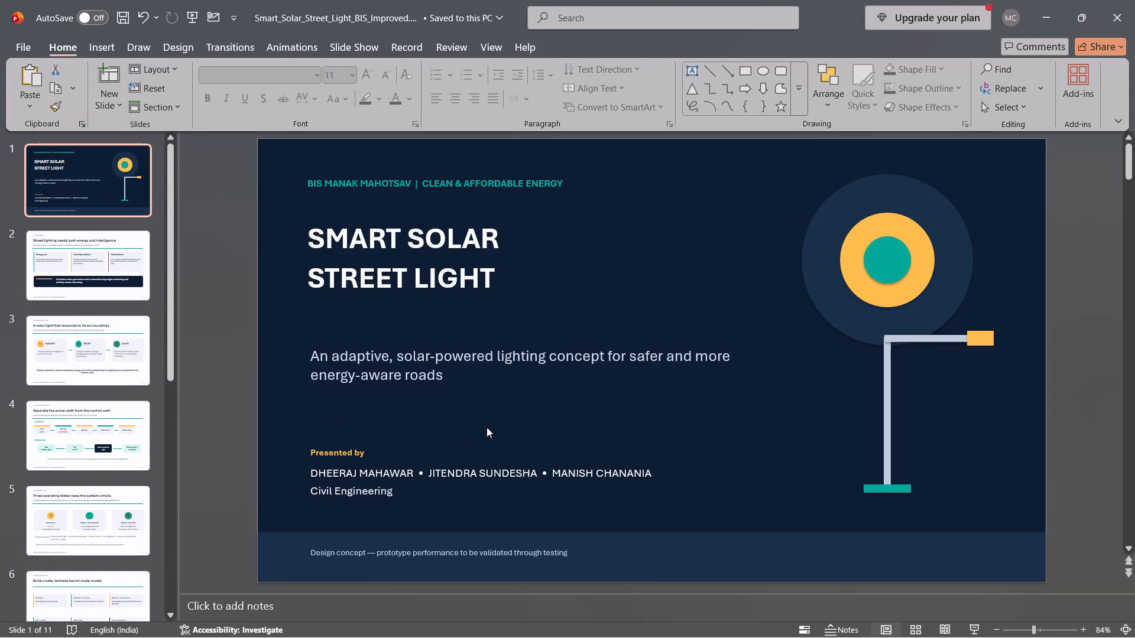
pyautogui.press('Right')
pyautogui.press('Right')
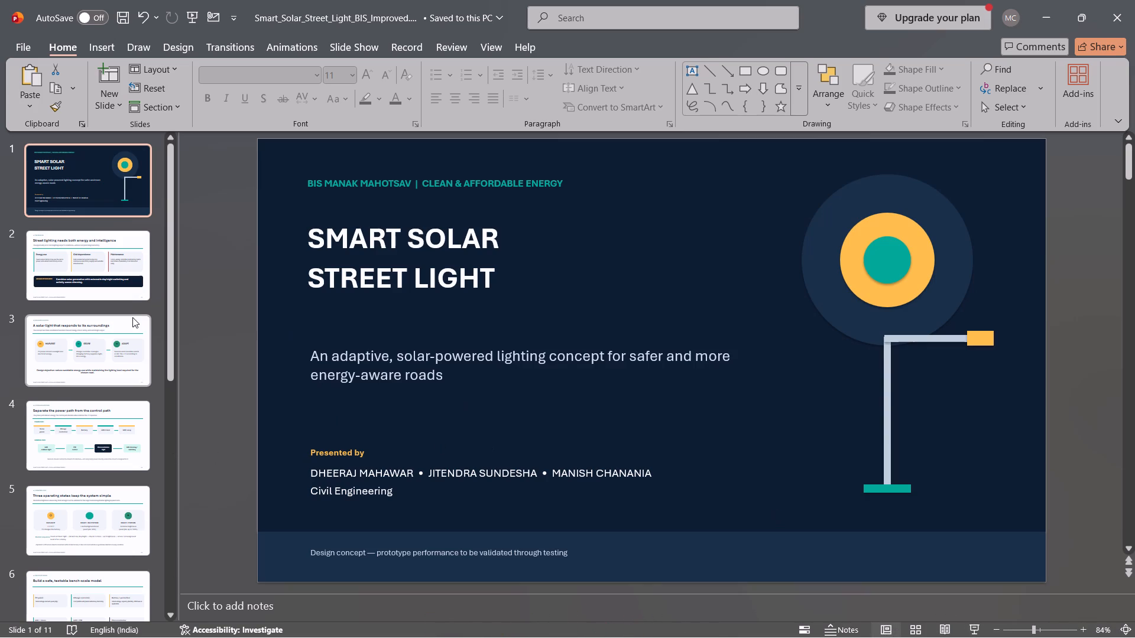
pyautogui.click(41, 256)
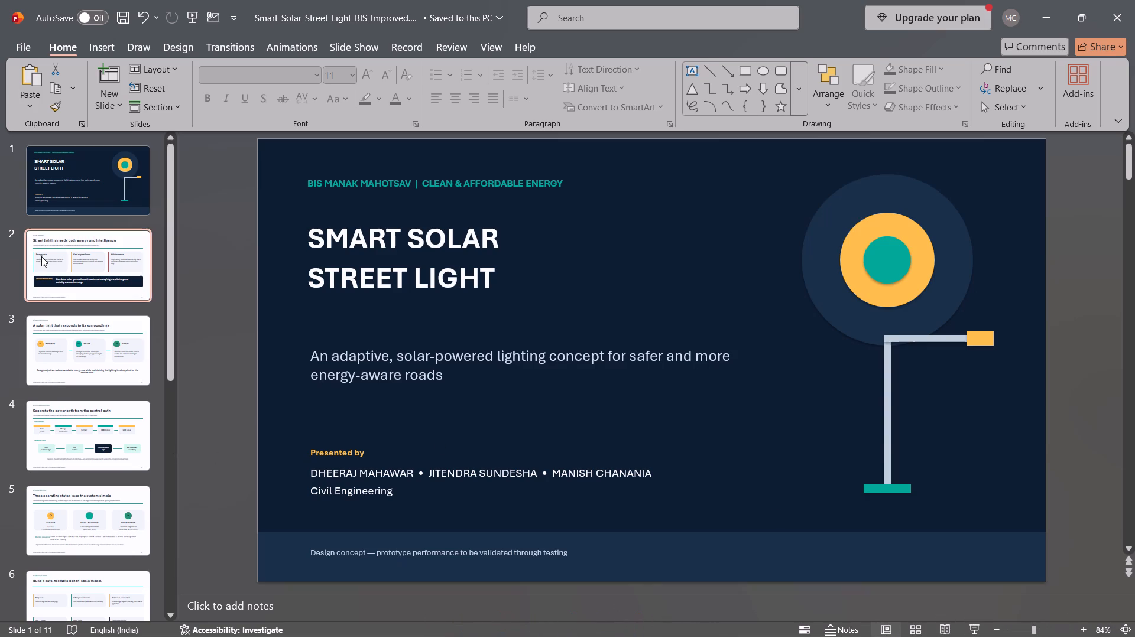
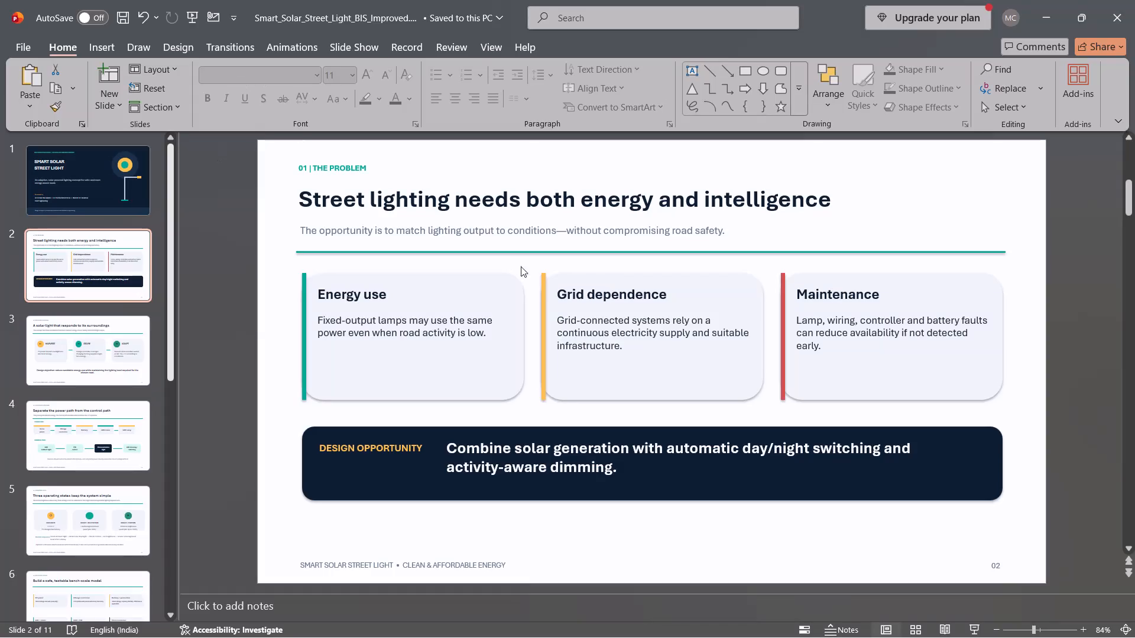
# Remove the subtitle sentence beneath the heading "Street lighting needs both energy and intelligence" on slide 2.
pyautogui.click(513, 231)
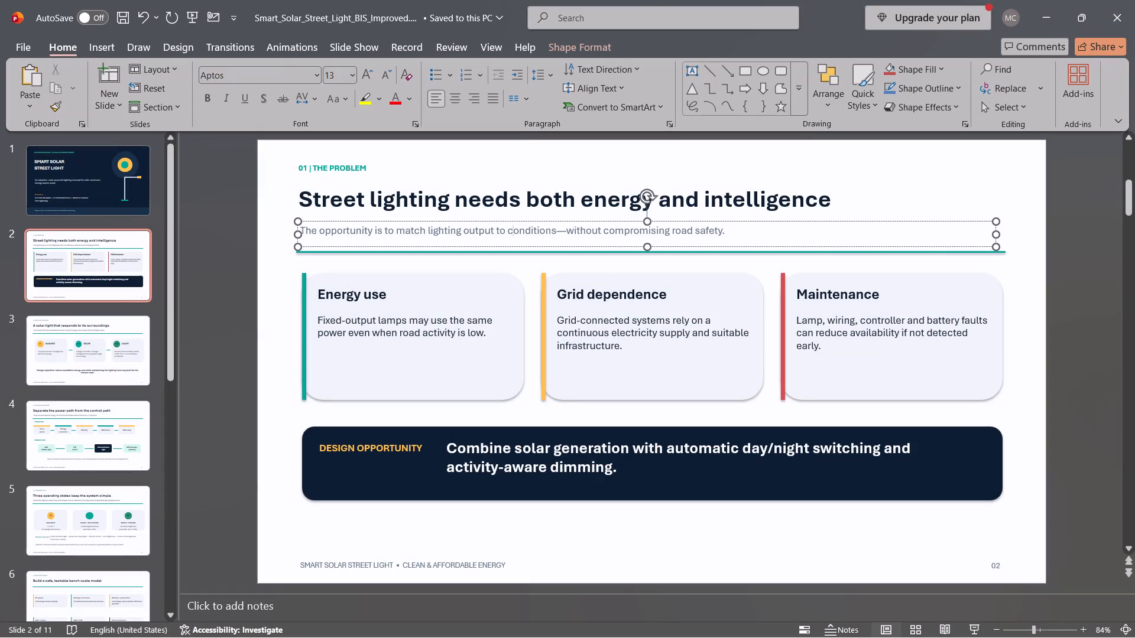
pyautogui.press('Delete')
pyautogui.press('Delete')
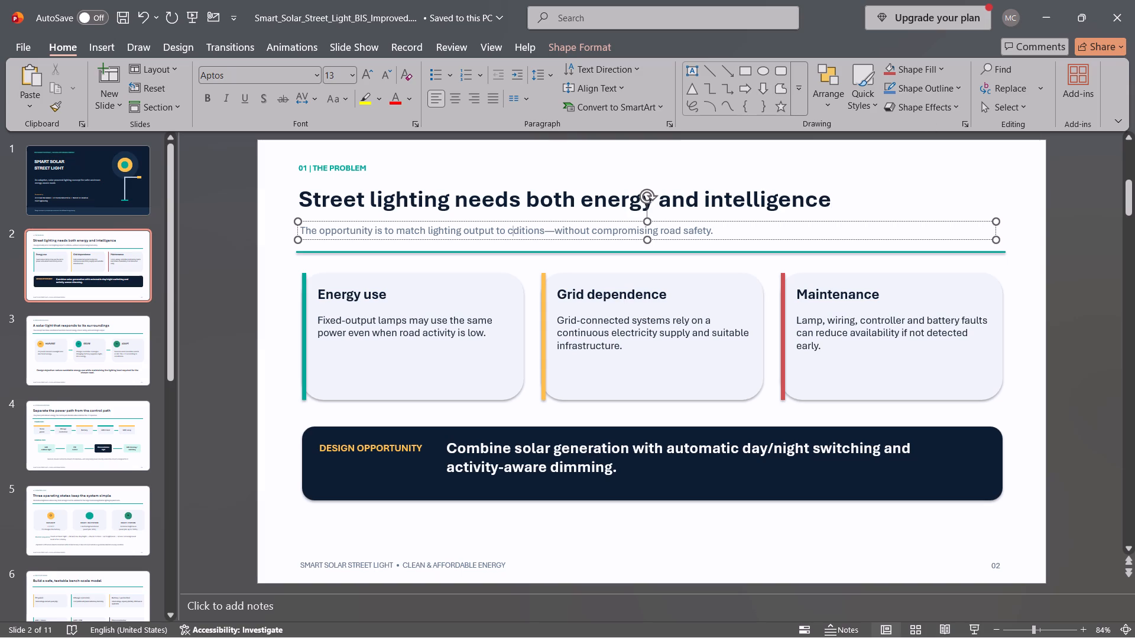
pyautogui.moveTo(711, 231); pyautogui.dragTo(390, 261)
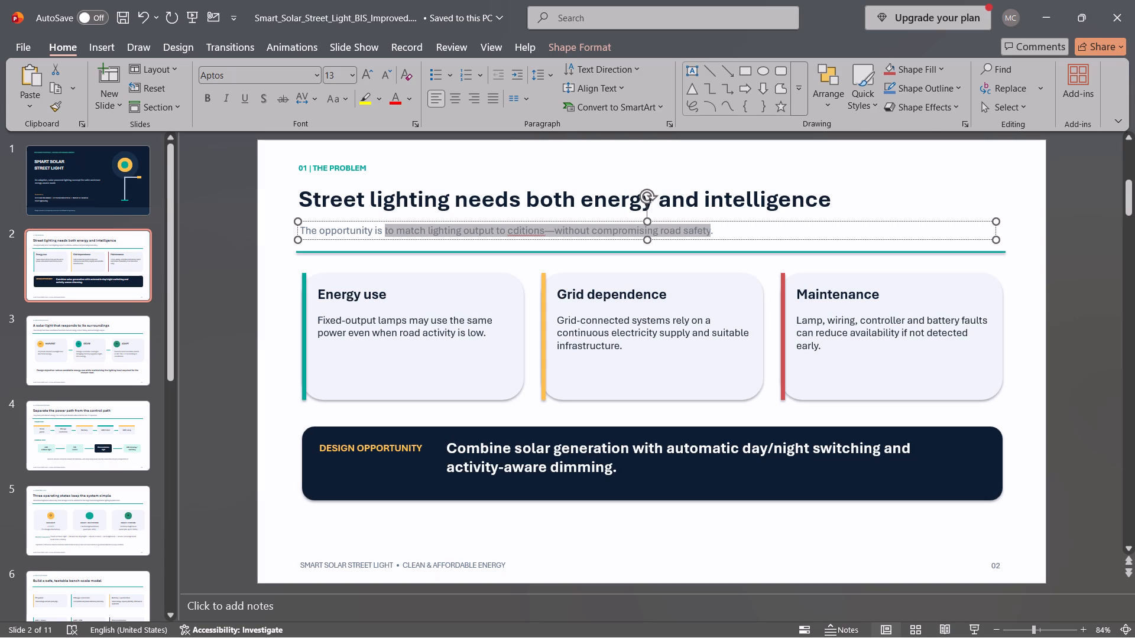
pyautogui.moveTo(390, 261); pyautogui.dragTo(290, 237)
pyautogui.press('BackSpace')
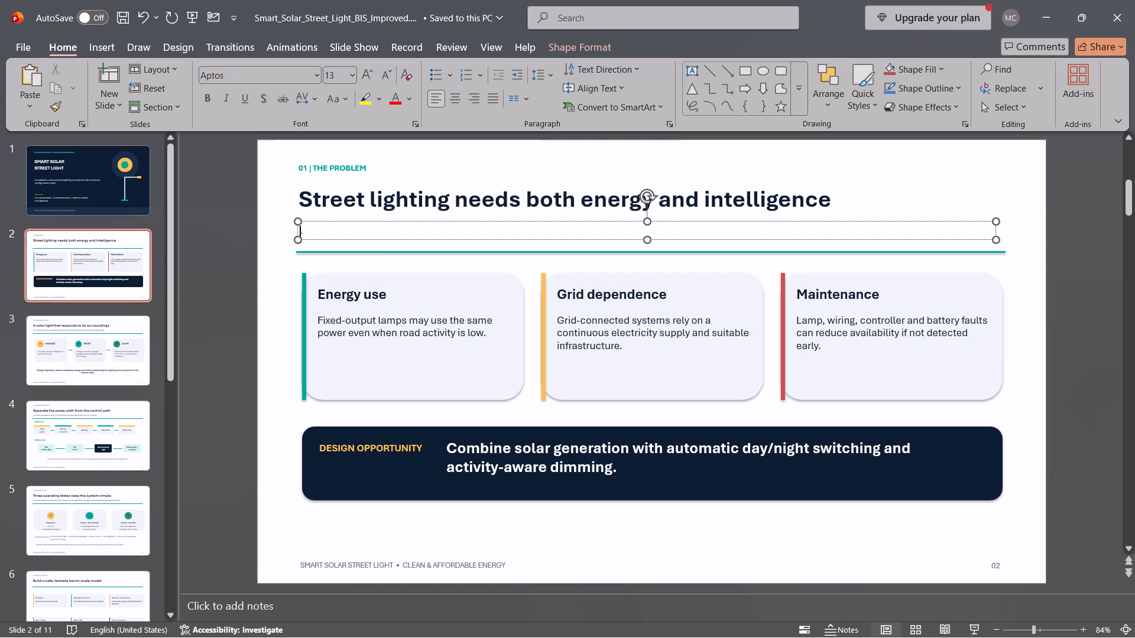
pyautogui.click(800, 155)
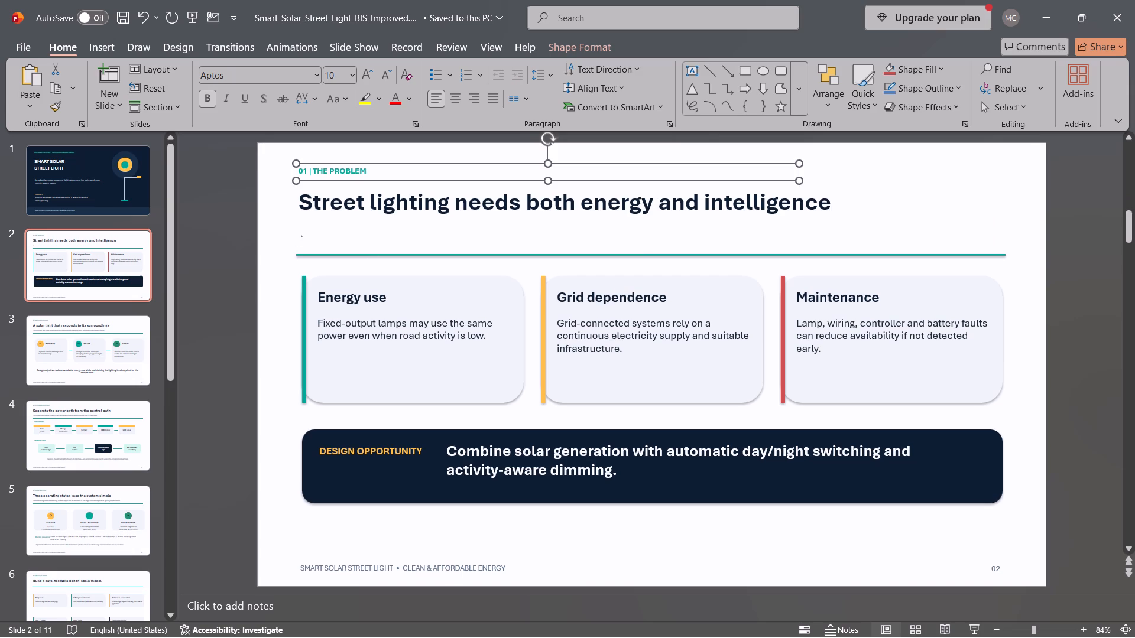
# Review the remaining slides through the references appendix on slide 11, and return to the title slide.
pyautogui.scroll(-1, 423, 425)
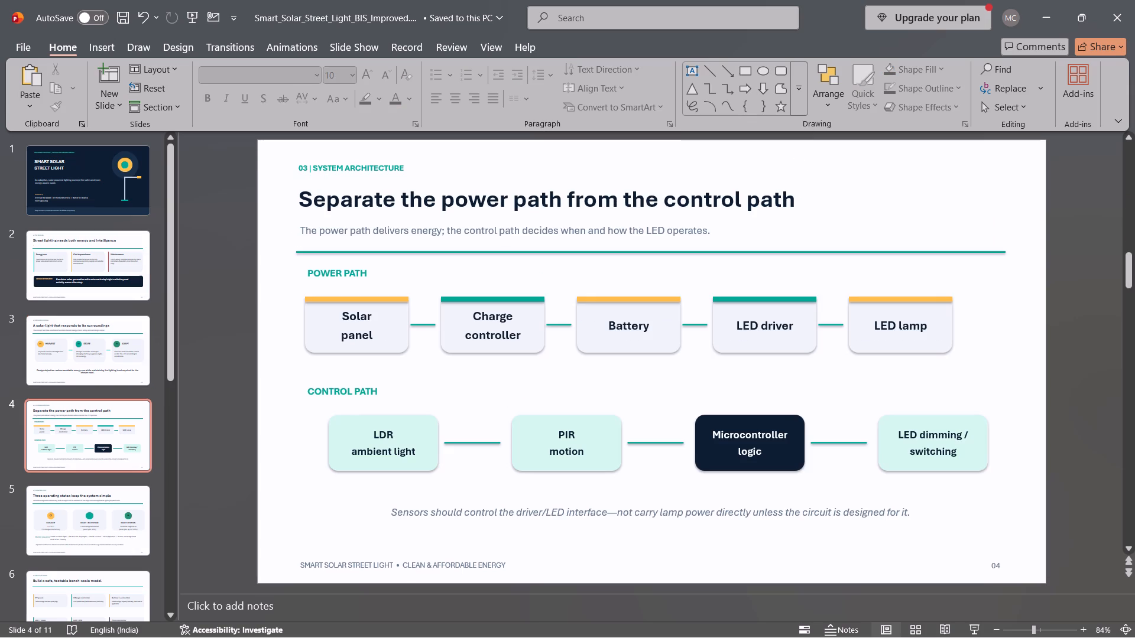
pyautogui.scroll(-1, 425, 408)
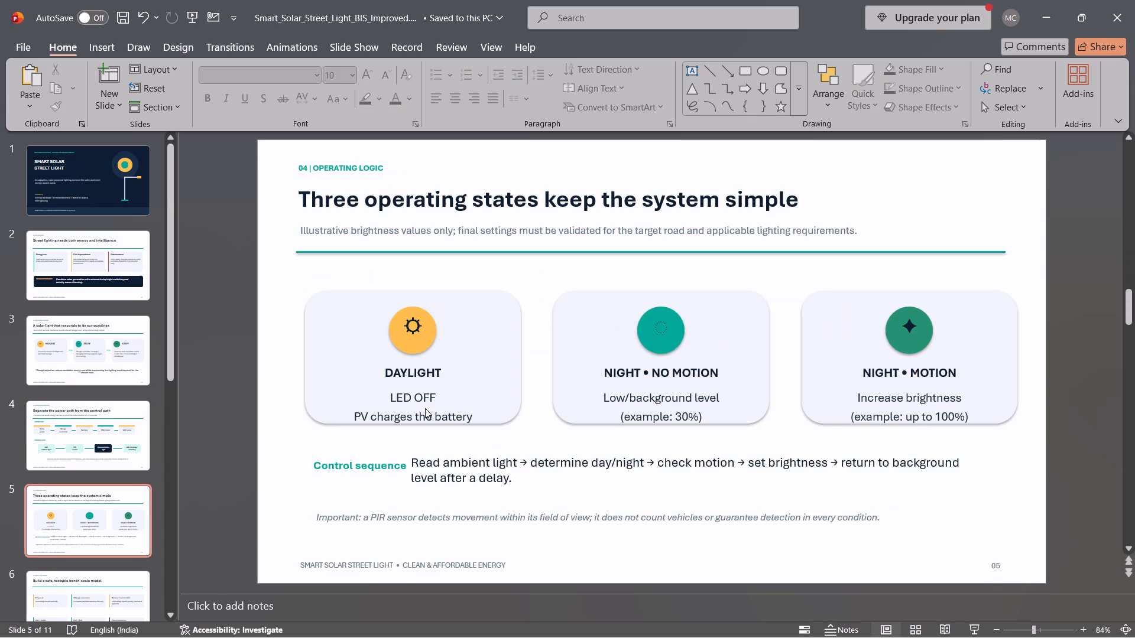
pyautogui.scroll(-1, 420, 480)
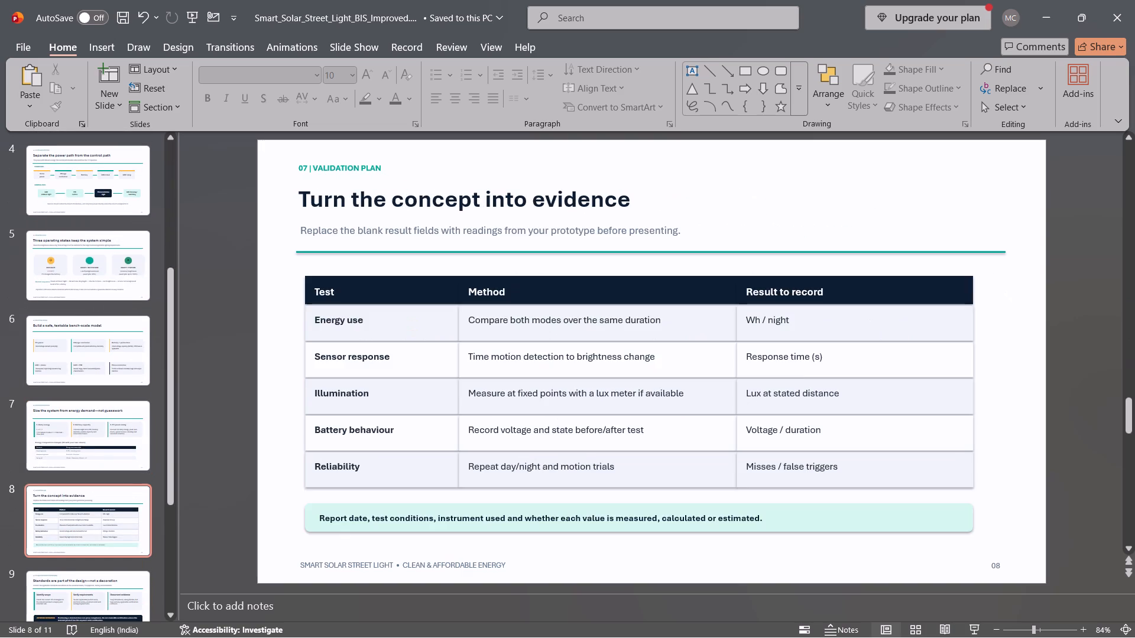
pyautogui.scroll(-4, 420, 480)
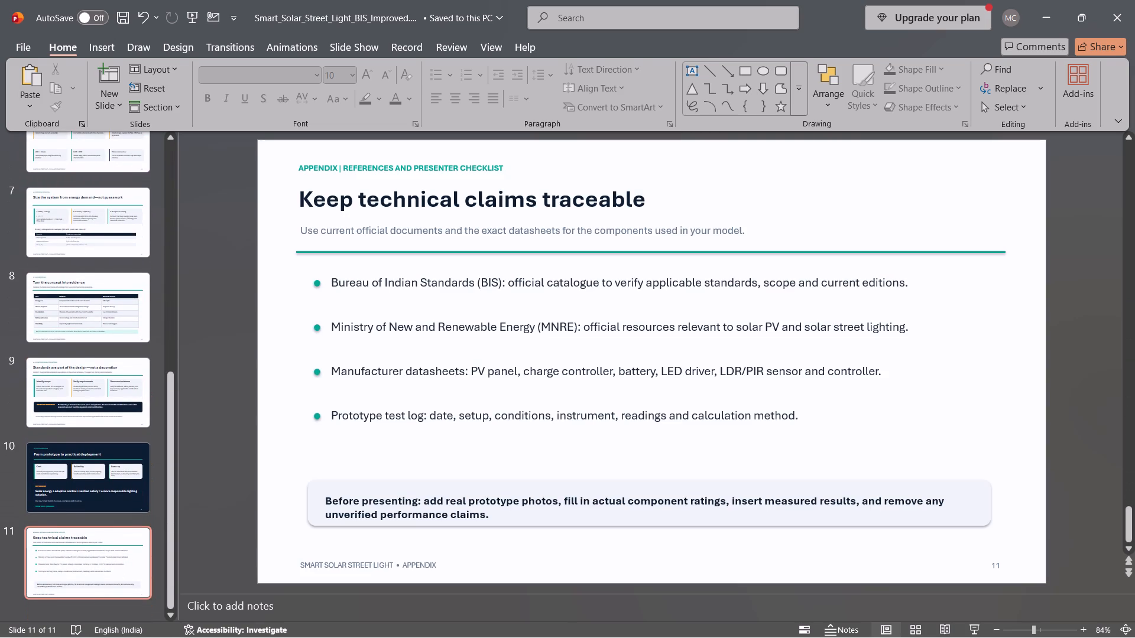
pyautogui.scroll(-1, 420, 480)
pyautogui.scroll(6, 420, 480)
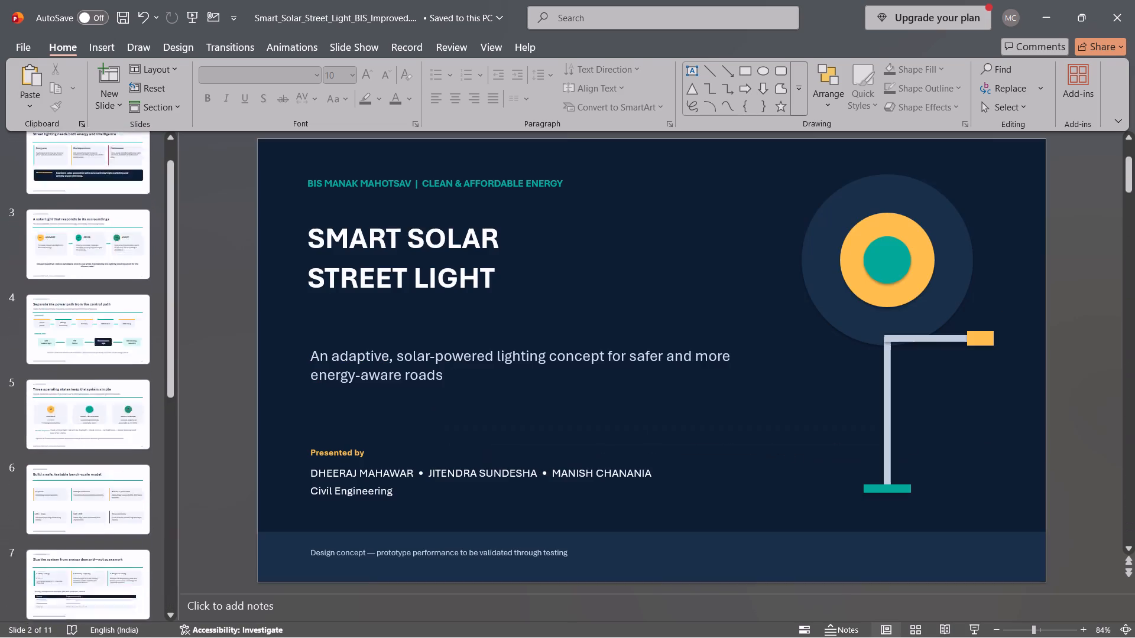
pyautogui.scroll(3, 420, 480)
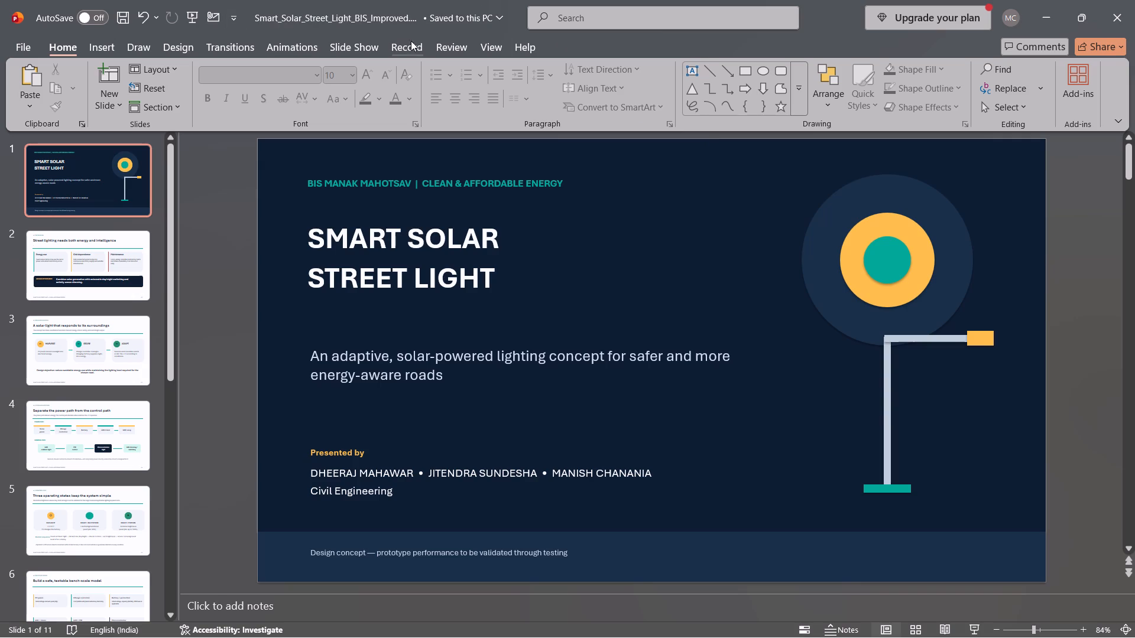
# Save the presentation.
pyautogui.click(121, 18)
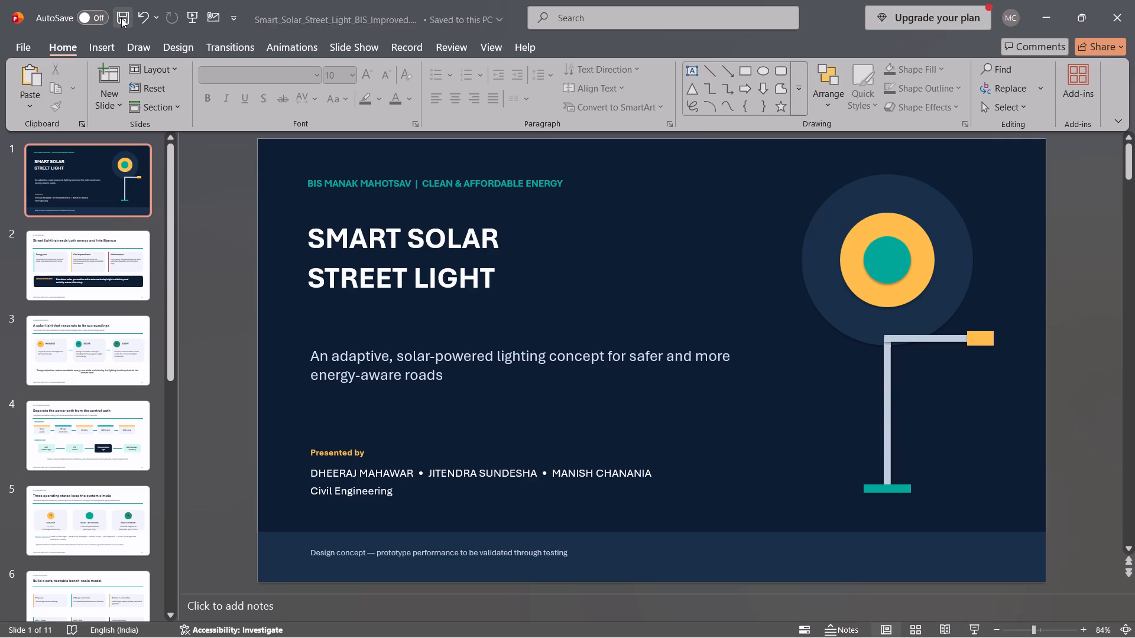
pyautogui.click(121, 18)
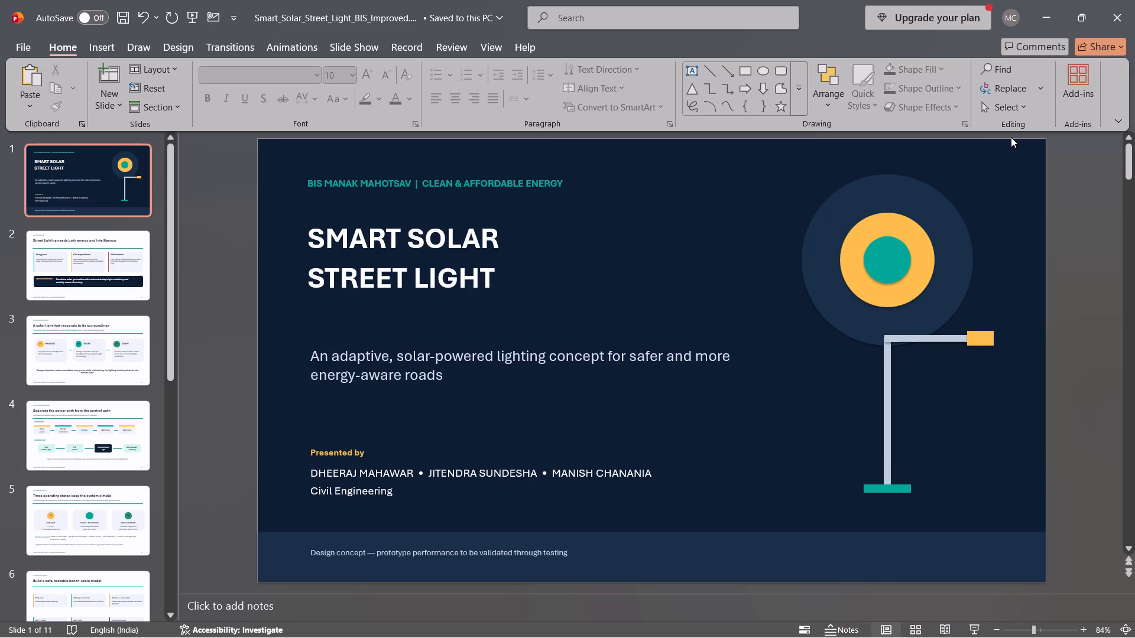
# Switch to File Explorer and locate the most recent Smart Solar Street Light presentation among the recent files.
pyautogui.click(1056, 19)
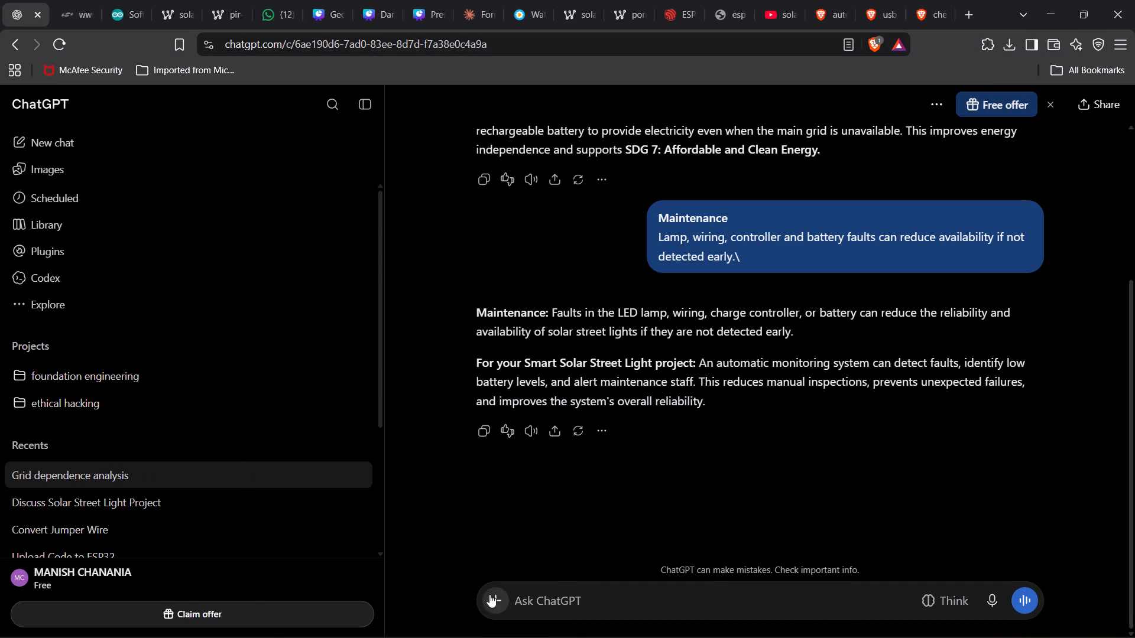
pyautogui.click(475, 626)
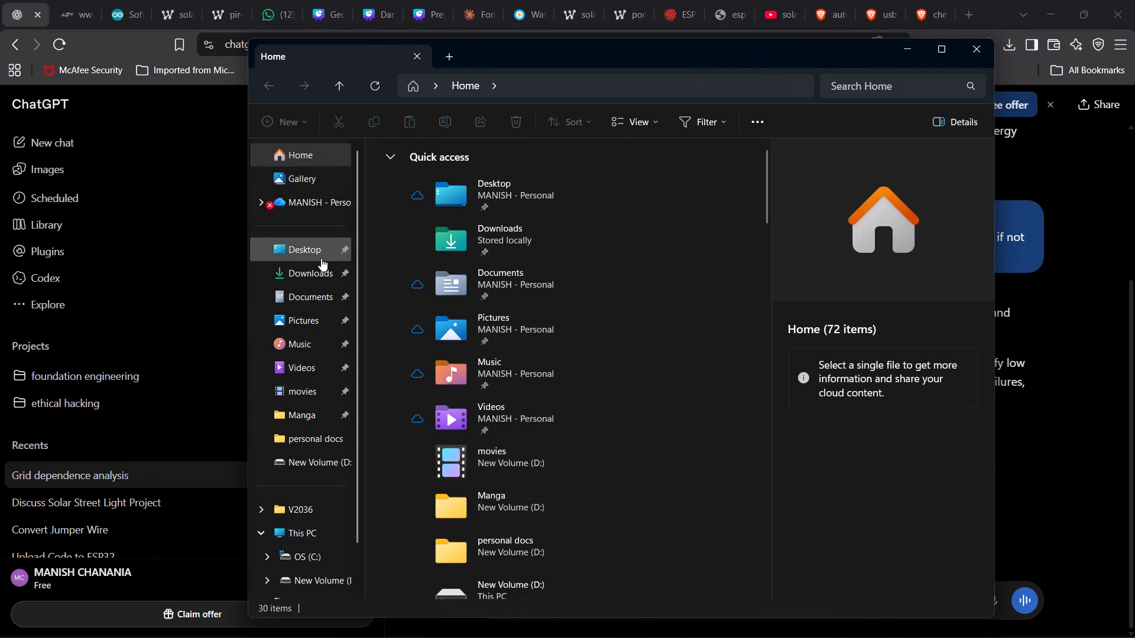
pyautogui.scroll(-1, 501, 344)
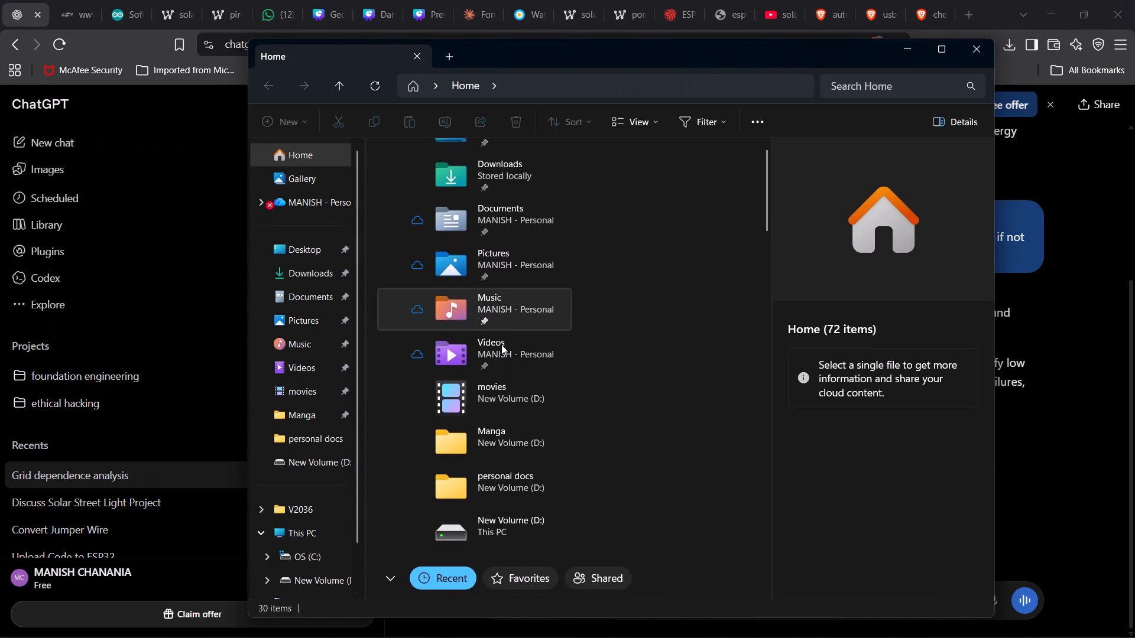
pyautogui.scroll(-3, 501, 344)
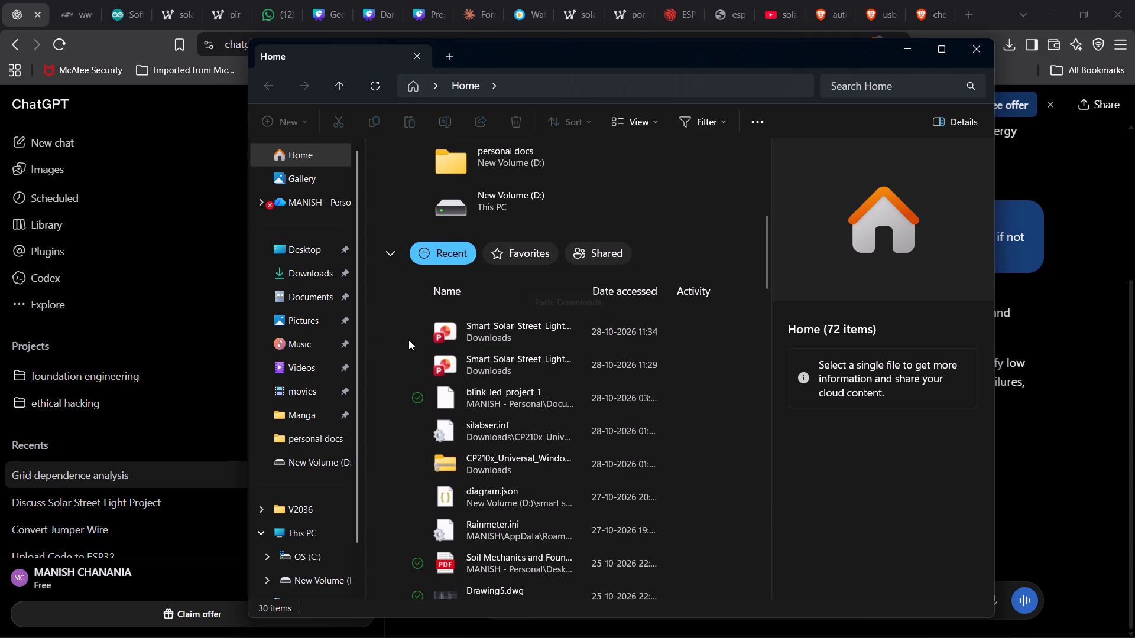
pyautogui.click(524, 327)
# Return to PowerPoint and turn on AutoSave for the improved presentation by uploading it to OneDrive - Personal.
pyautogui.hotkey('alt', 'Tab')
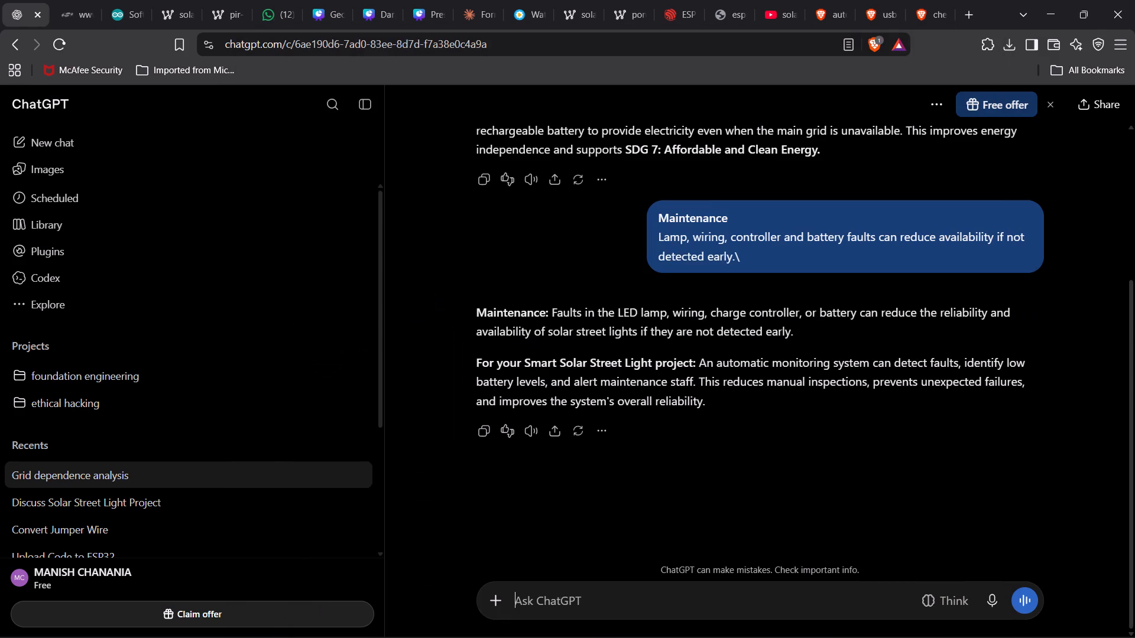
pyautogui.hotkey('alt', 'Tab')
pyautogui.hotkey('alt', 'Tab')
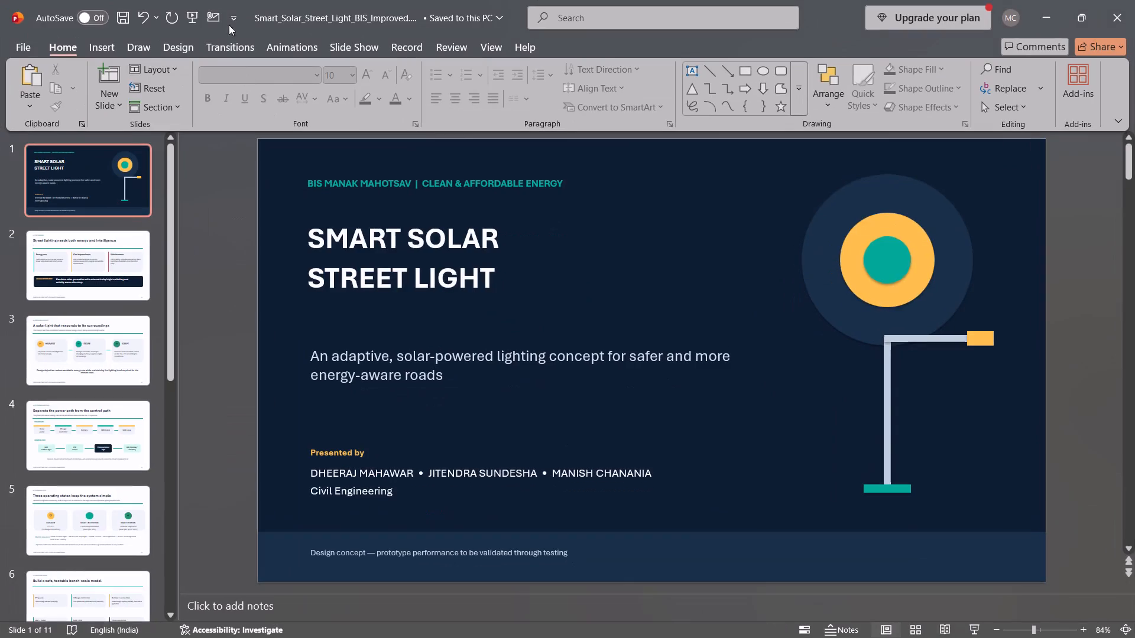
pyautogui.scroll(-11, 112, 340)
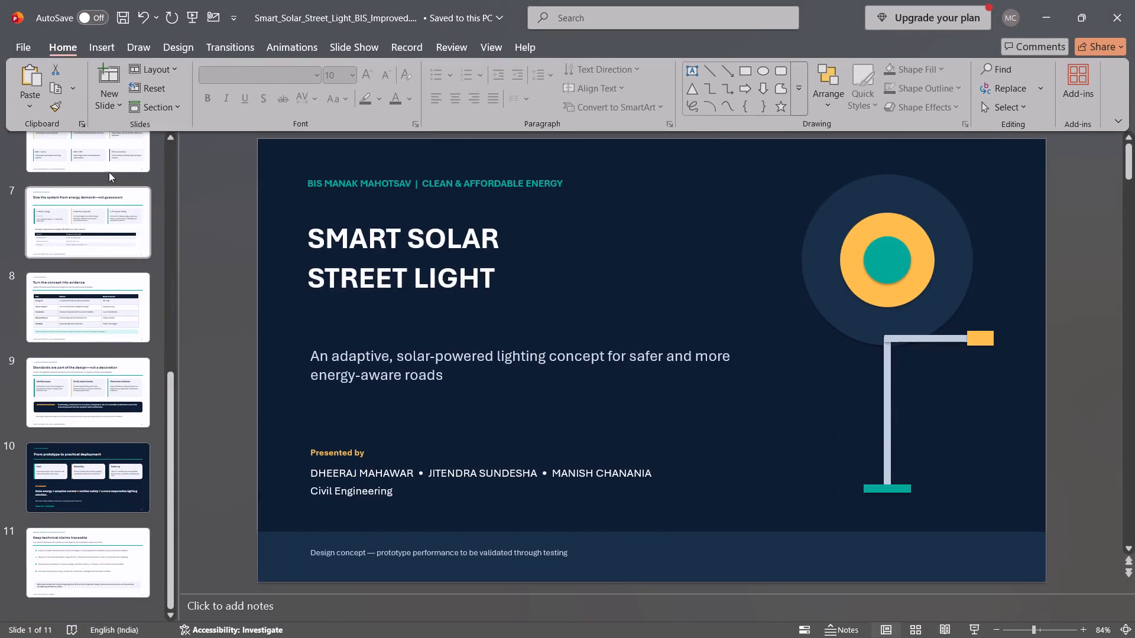
pyautogui.click(93, 17)
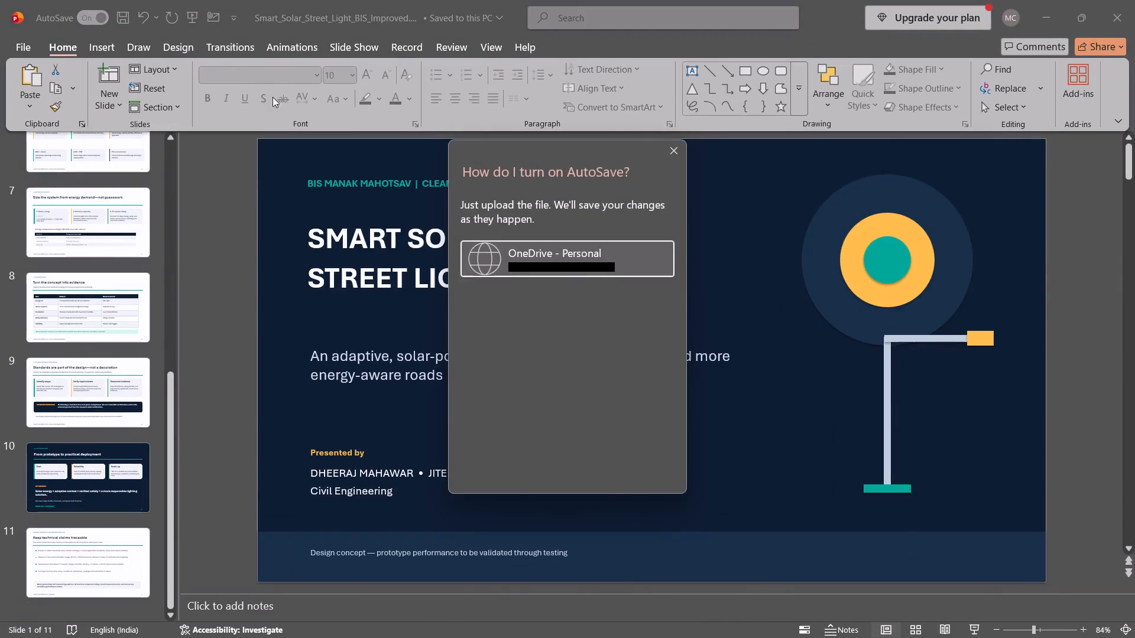
pyautogui.click(546, 256)
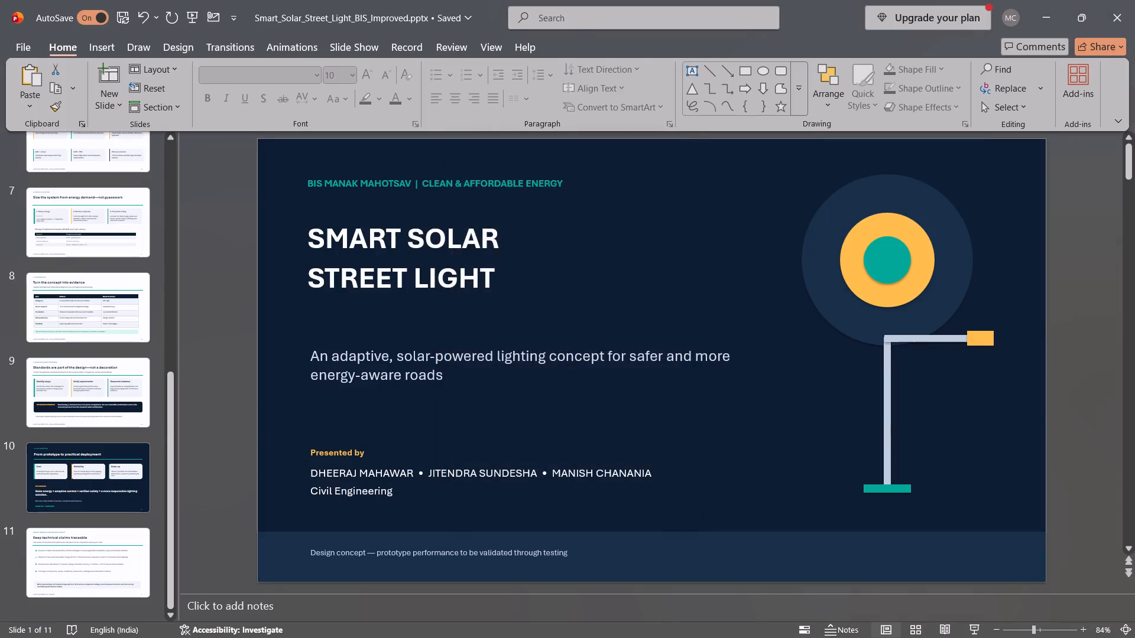
# Switch to File Explorer, look through Desktop and Downloads, and copy Smart_Solar_Street_Light_BIS_Improved.pptx from Downloads.
pyautogui.hotkey('alt', 'Tab')
pyautogui.hotkey('alt', 'Tab')
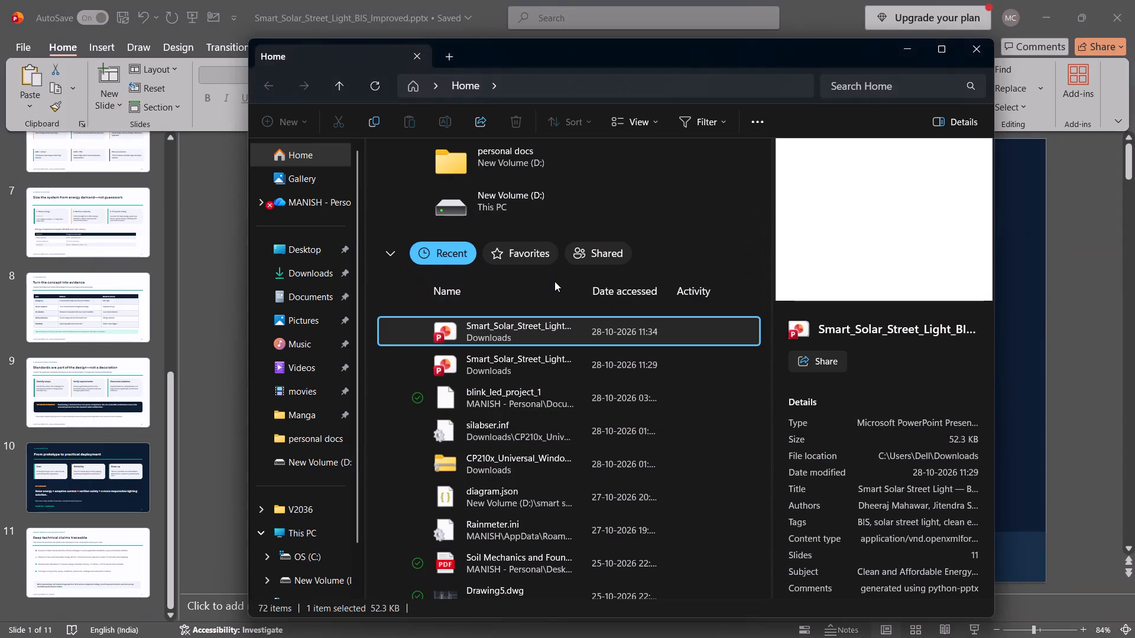
pyautogui.scroll(7, 521, 340)
pyautogui.scroll(15, 521, 340)
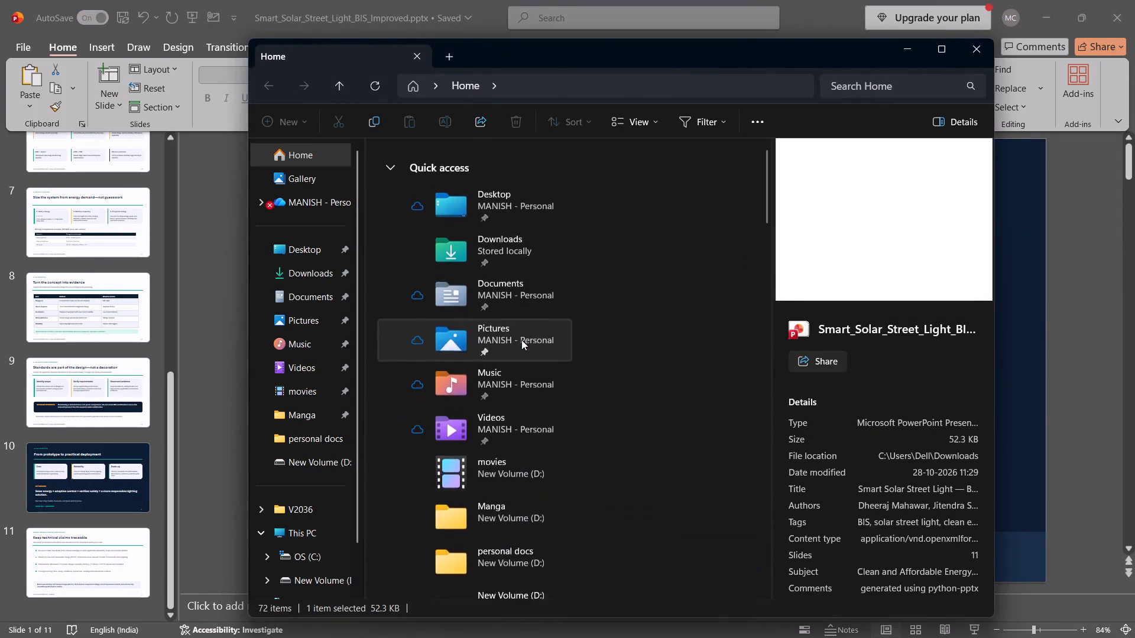
pyautogui.click(316, 261)
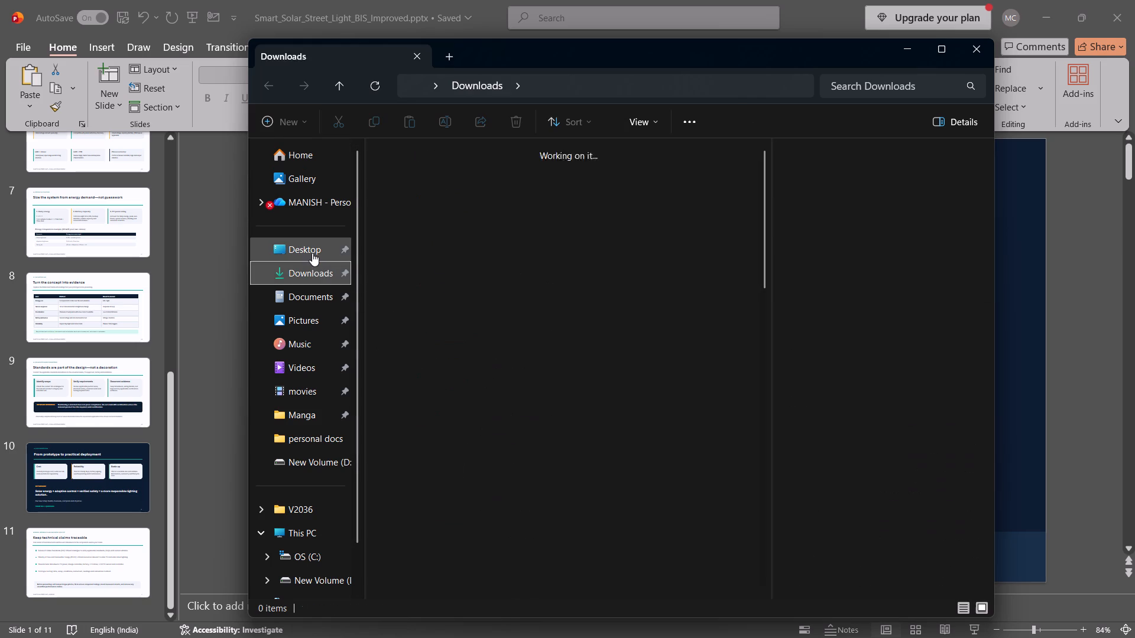
pyautogui.click(312, 253)
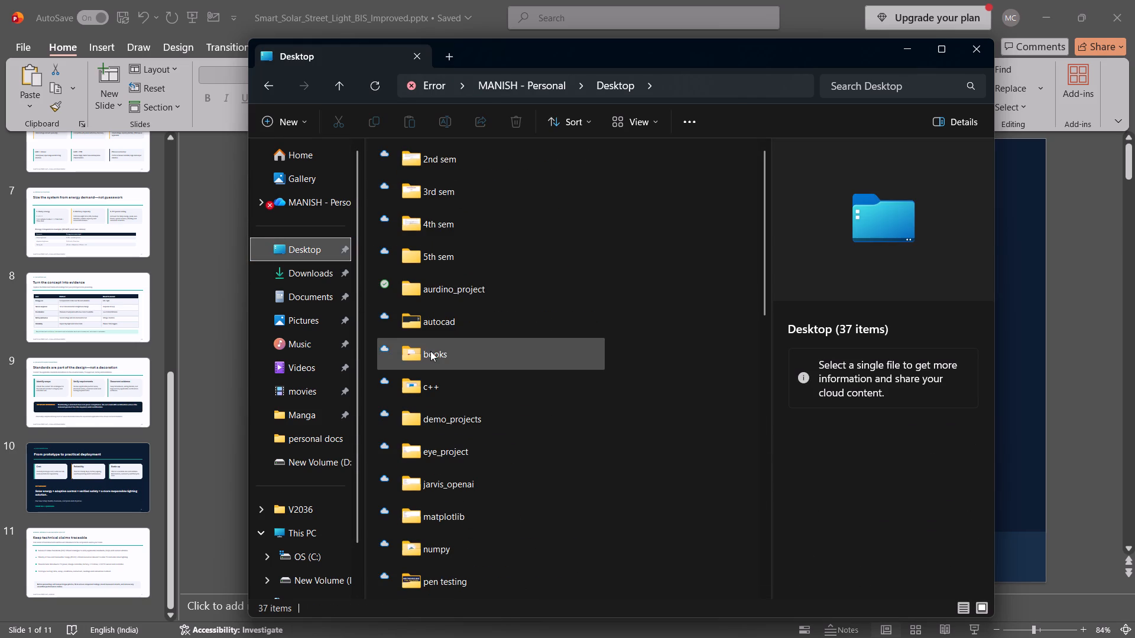
pyautogui.scroll(-6, 430, 351)
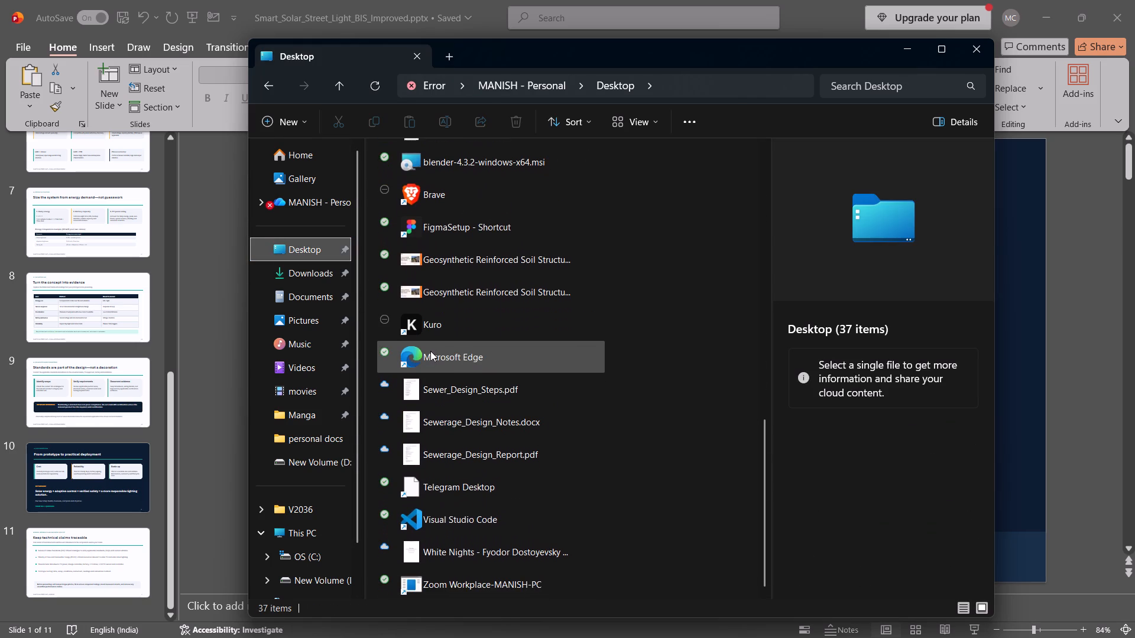
pyautogui.scroll(-1, 430, 351)
pyautogui.click(293, 273)
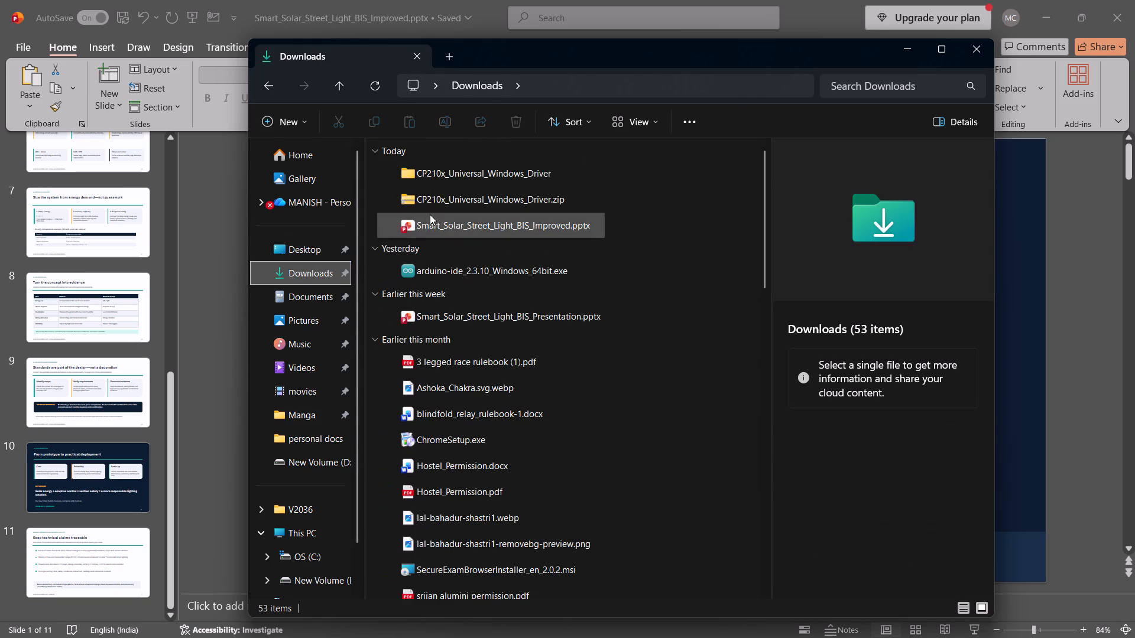
pyautogui.scroll(3, 447, 220)
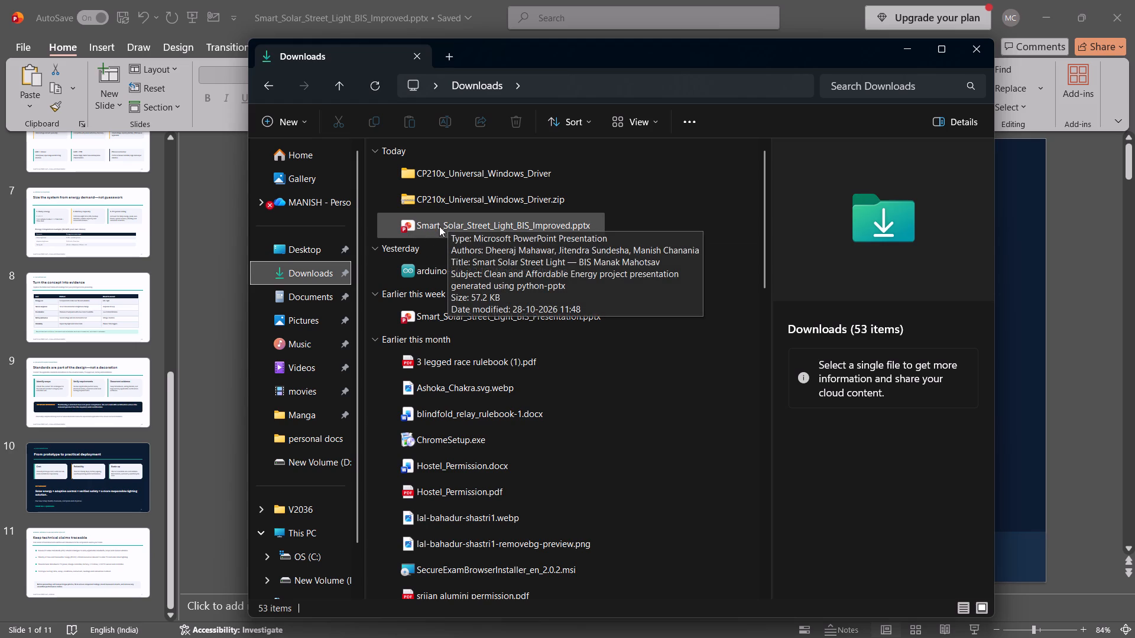